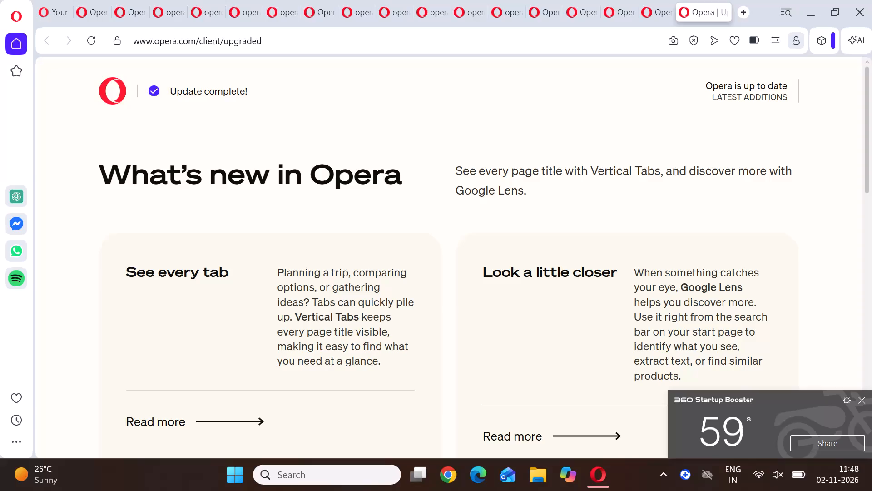
Close the Opera browser window showing the update page.
click(856, 10)
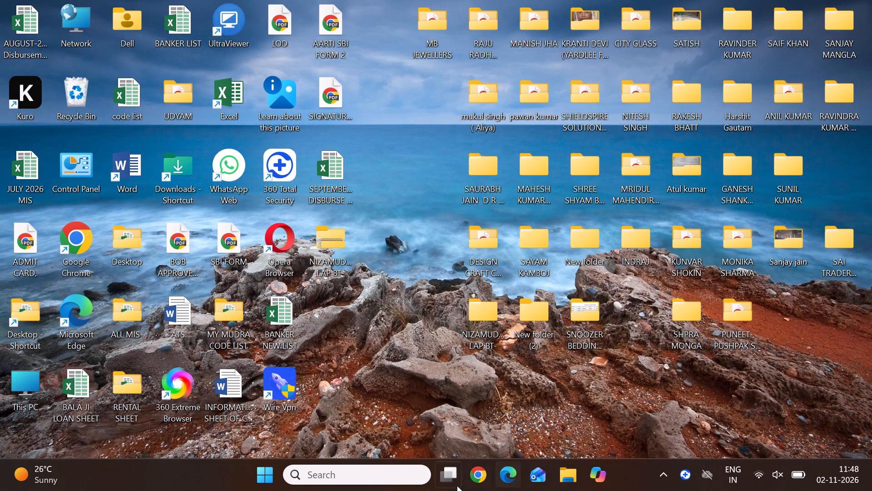
Switch to Google Chrome and open the outlook shortcut from its new tab page.
click(481, 475)
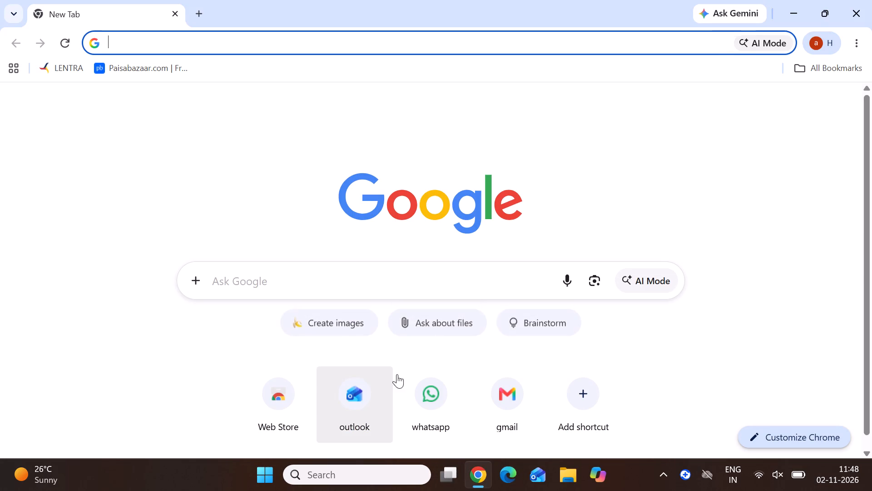
click(339, 398)
Open an additional blank browser tab alongside the Outlook one.
click(193, 16)
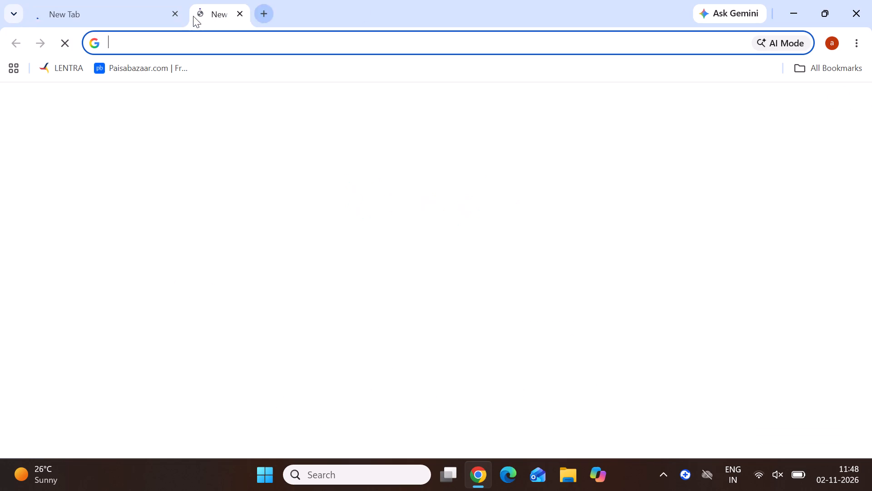
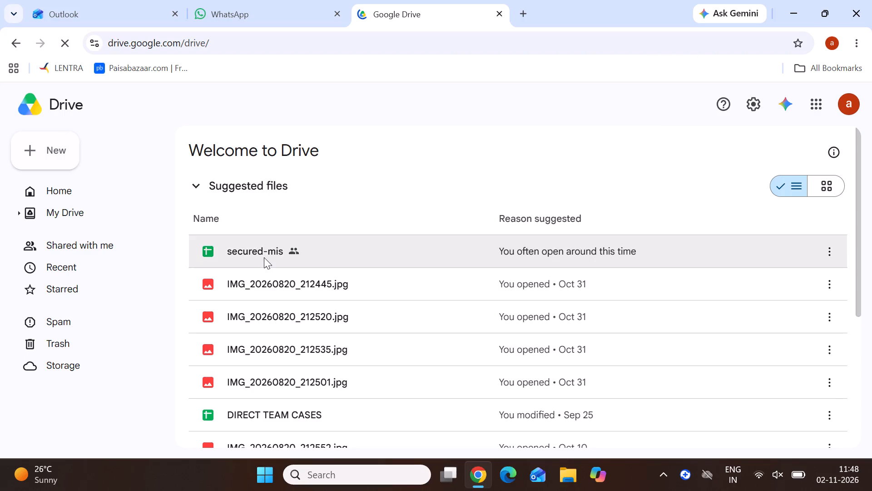
Open the secured-mis spreadsheet from Drive's suggested files and dismiss the website notifications that pop up.
double_click(264, 257)
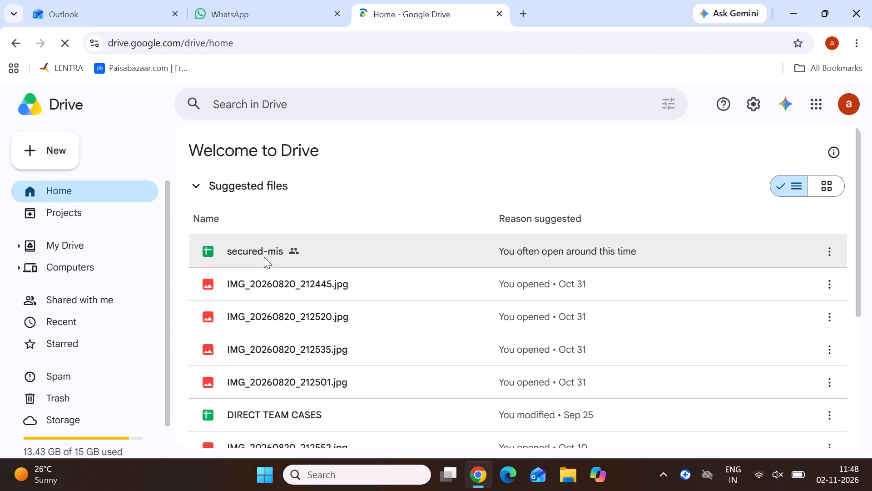
click(254, 253)
click(254, 253)
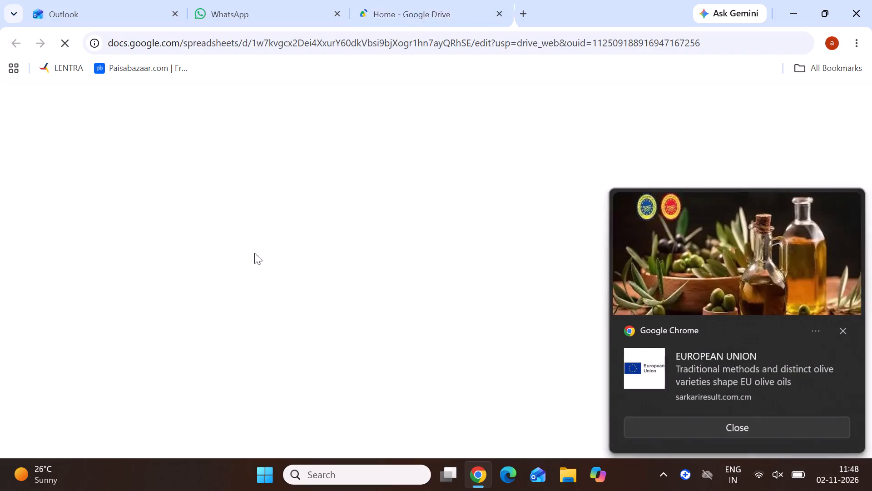
click(844, 332)
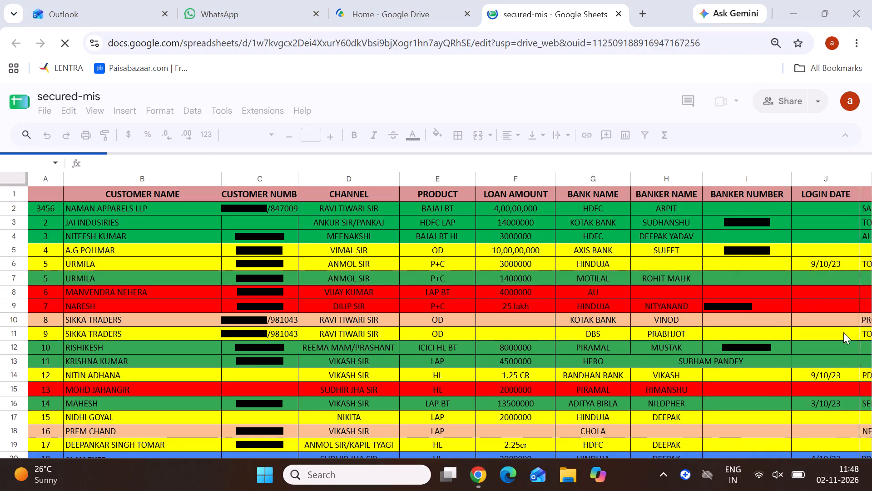
scroll(685, 438, down, 20)
scroll(685, 438, down, 3)
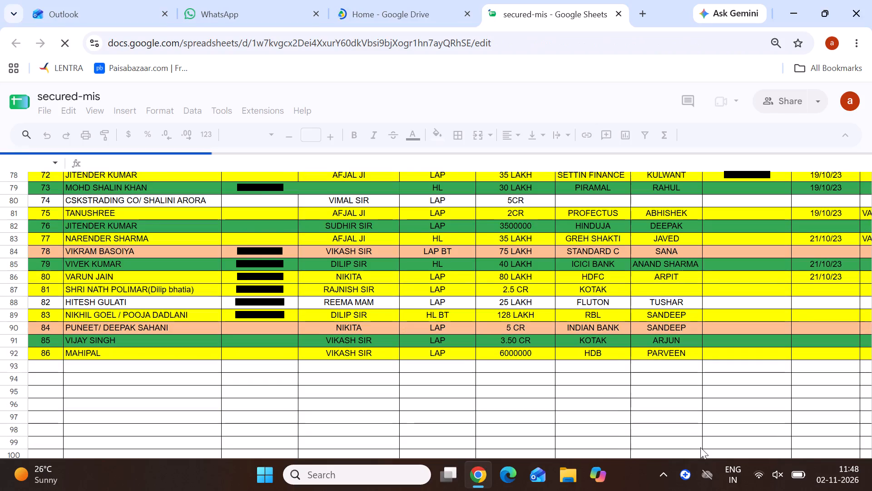
scroll(700, 447, down, 7)
scroll(745, 444, down, 1)
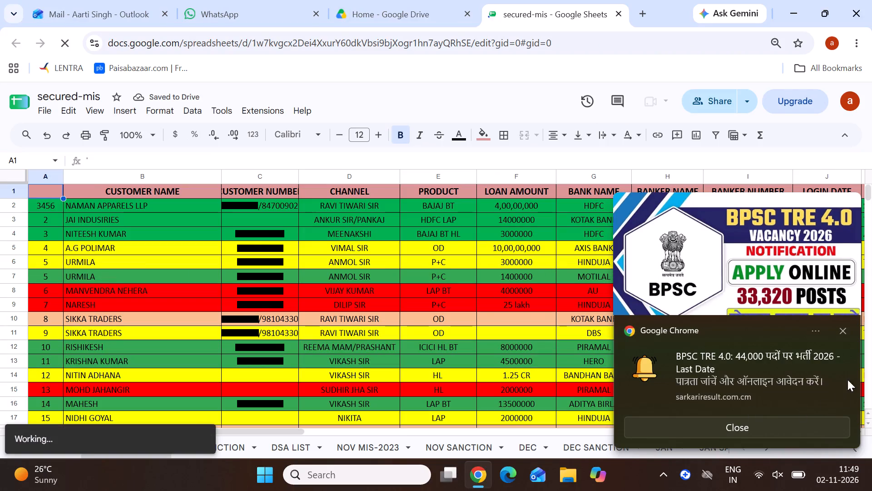
click(844, 329)
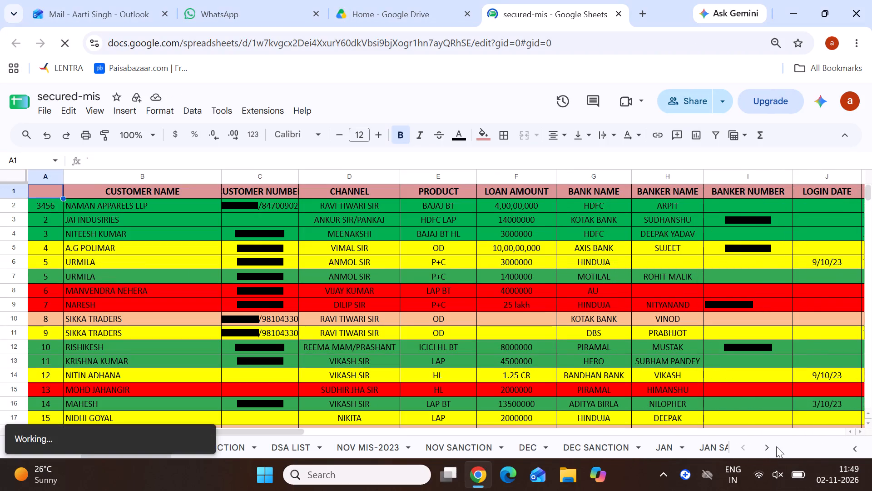
Switch to the OCT 26-SAN sheet near the end of the workbook and look over its customer rows.
triple_click(766, 446)
click(766, 446)
triple_click(766, 446)
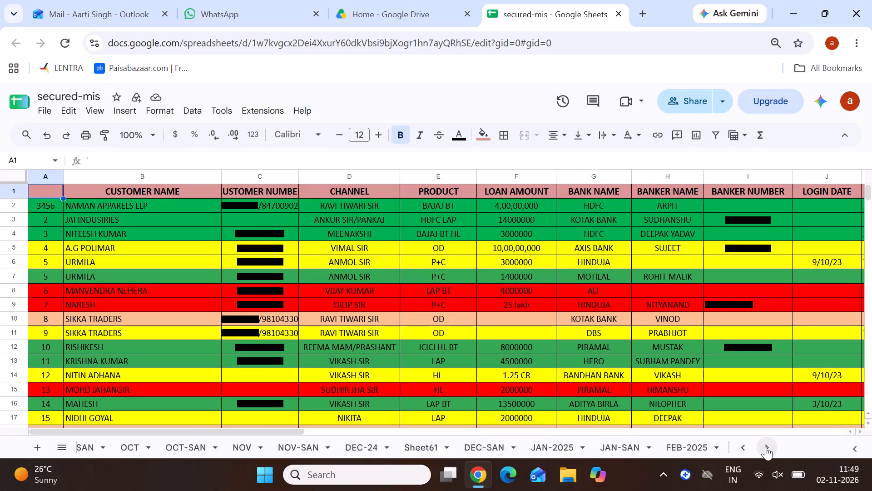
triple_click(766, 446)
triple_click(766, 446)
triple_click(766, 446)
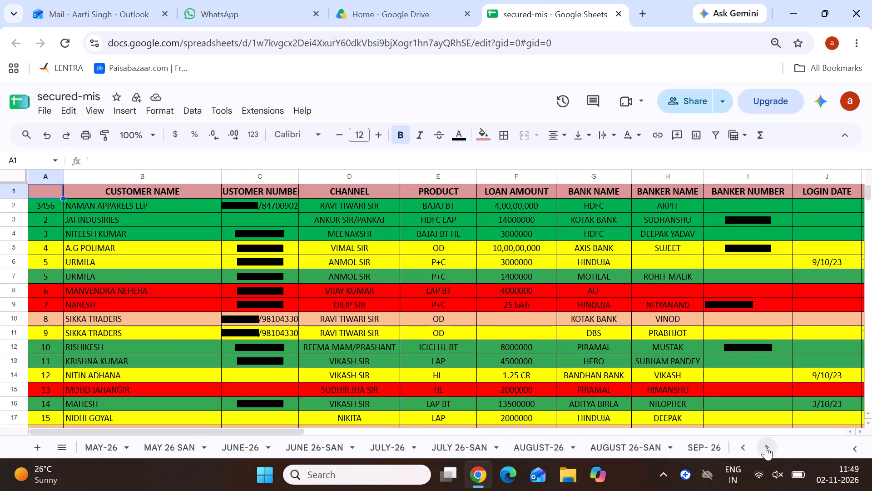
double_click(766, 446)
double_click(759, 454)
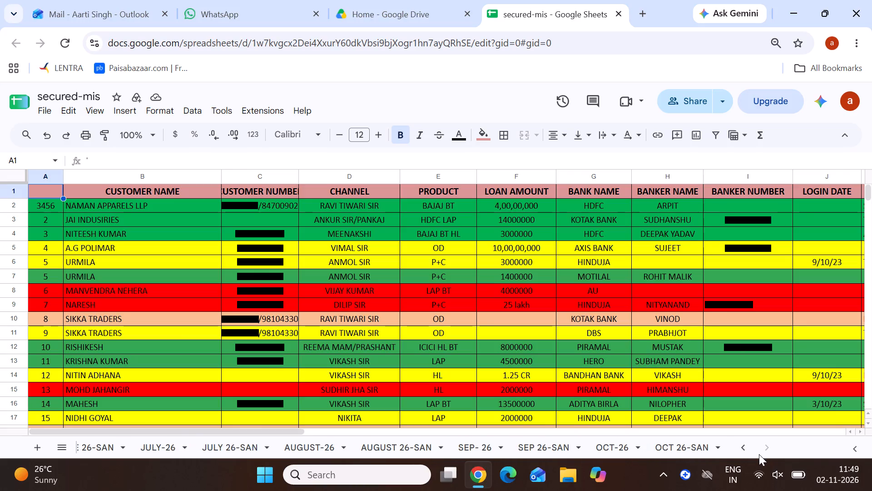
click(708, 450)
double_click(763, 443)
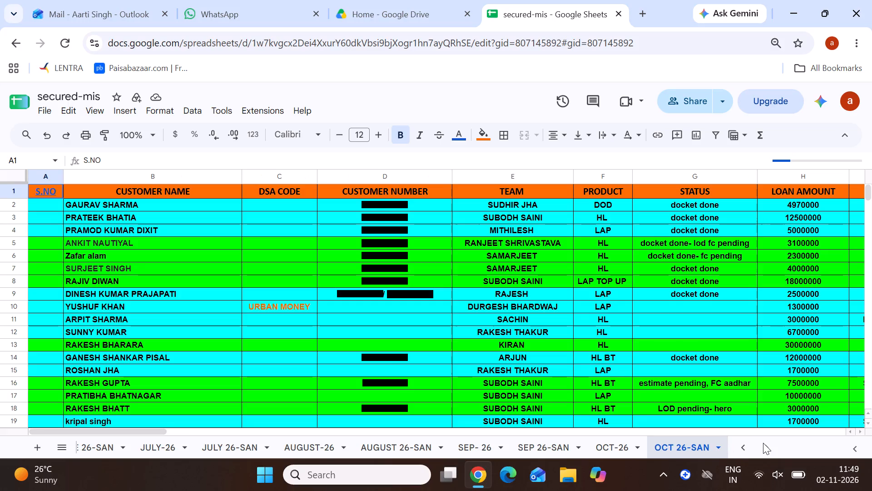
scroll(631, 384, down, 3)
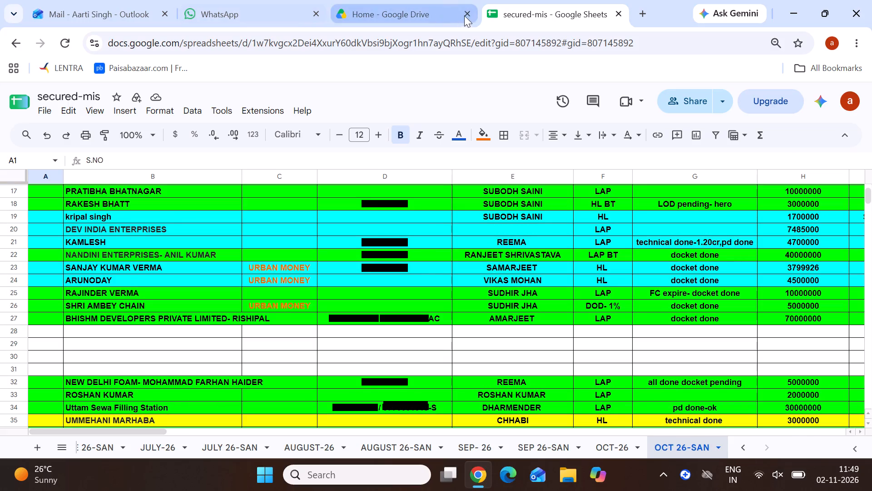
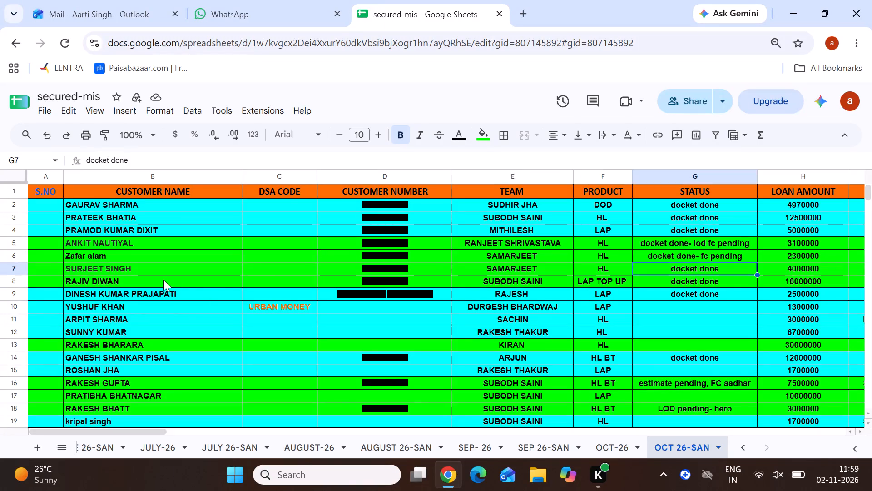
Change the fill colour of row 8 from the S.NO column through BANKER NUMBER (A8:K8) to cyan.
click(152, 279)
drag(47, 281, 620, 284)
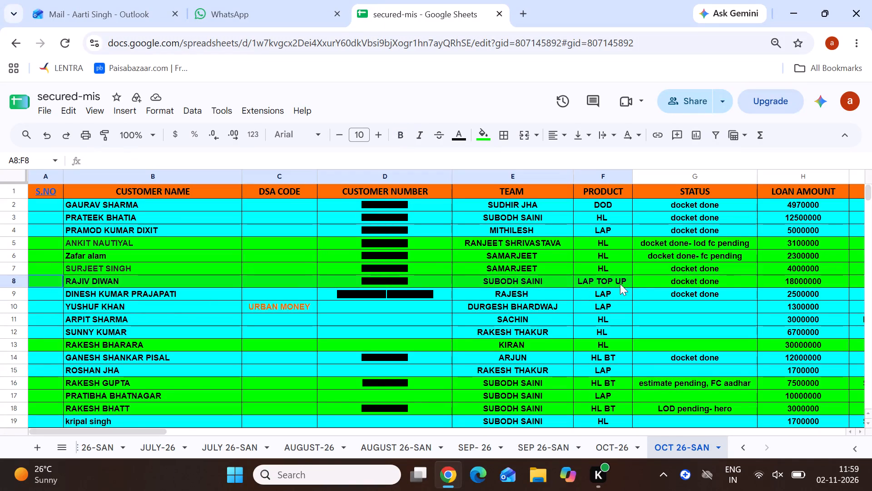
drag(620, 284, 827, 281)
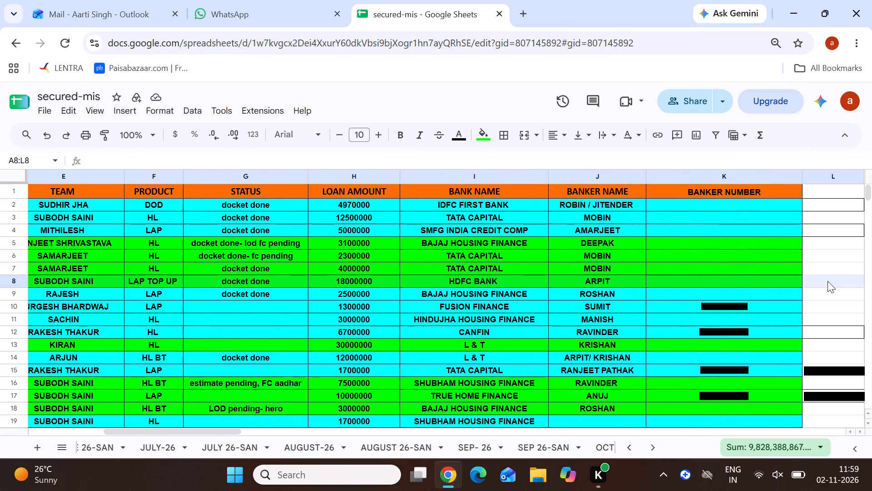
drag(827, 281, 774, 282)
drag(479, 132, 480, 138)
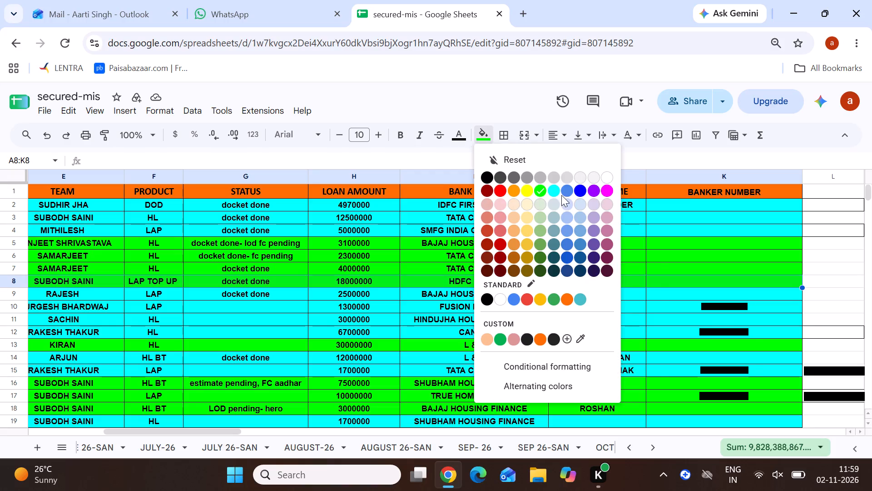
click(557, 190)
click(514, 257)
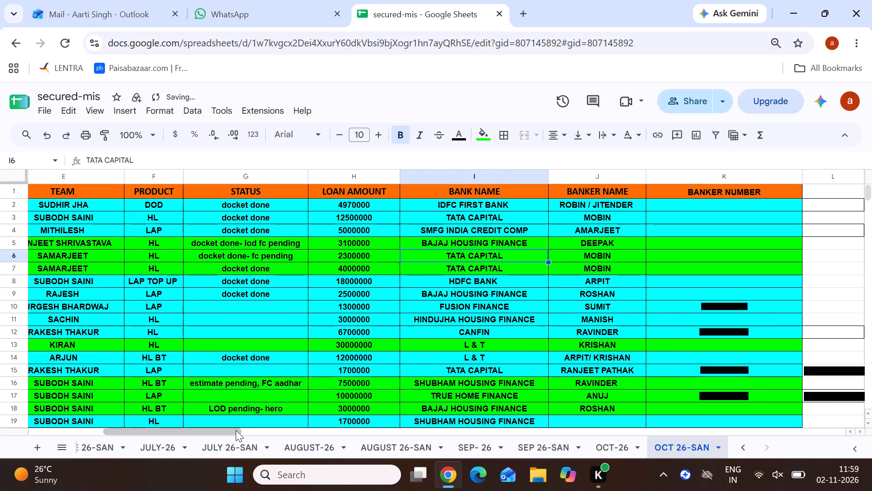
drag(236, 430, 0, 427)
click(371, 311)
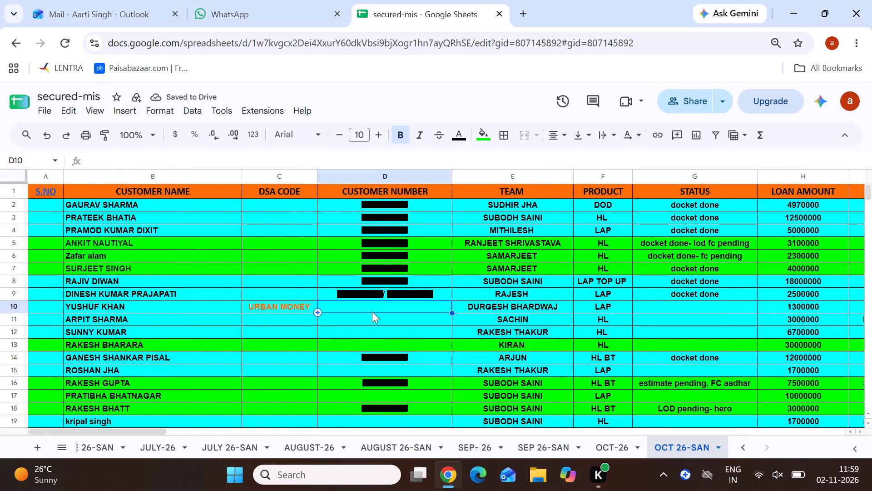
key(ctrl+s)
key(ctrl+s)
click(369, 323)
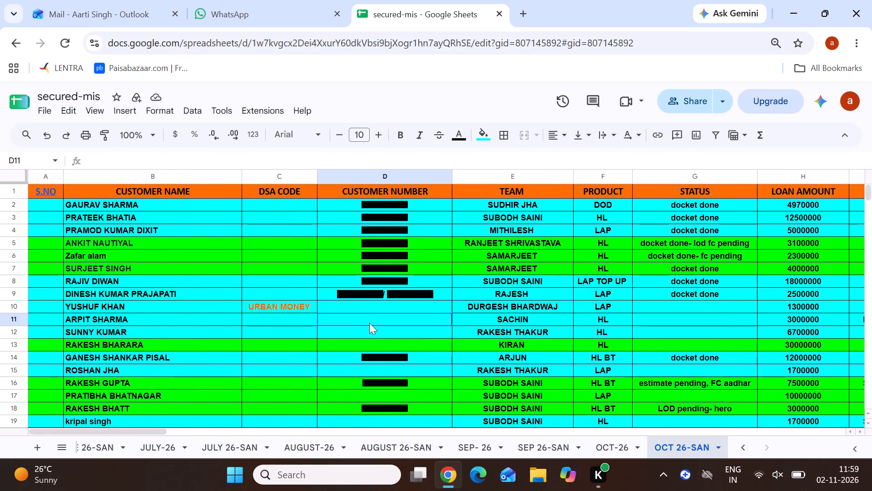
Fill the BHISHM DEVELOPERS PRIVATE LIMITED row, A27:K27, with cyan on the OCT 26-SAN sheet and save.
scroll(132, 356, down, 2)
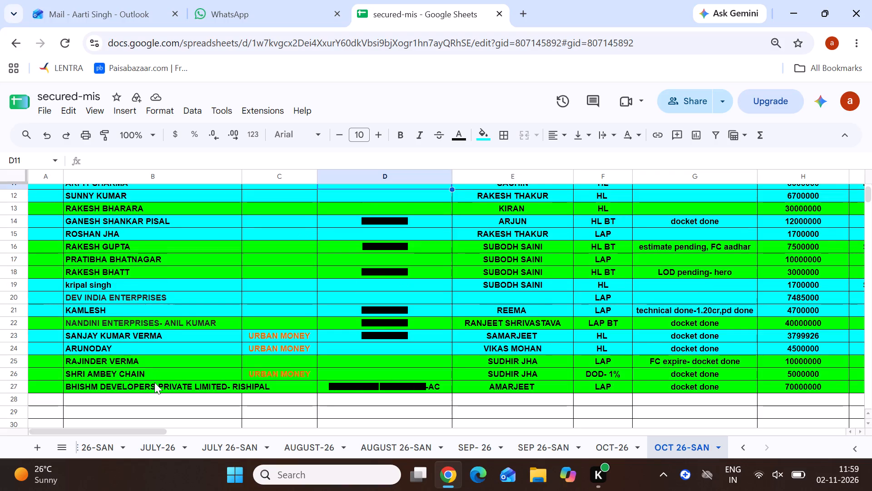
click(154, 382)
click(286, 384)
click(425, 391)
drag(484, 385, 490, 385)
click(661, 385)
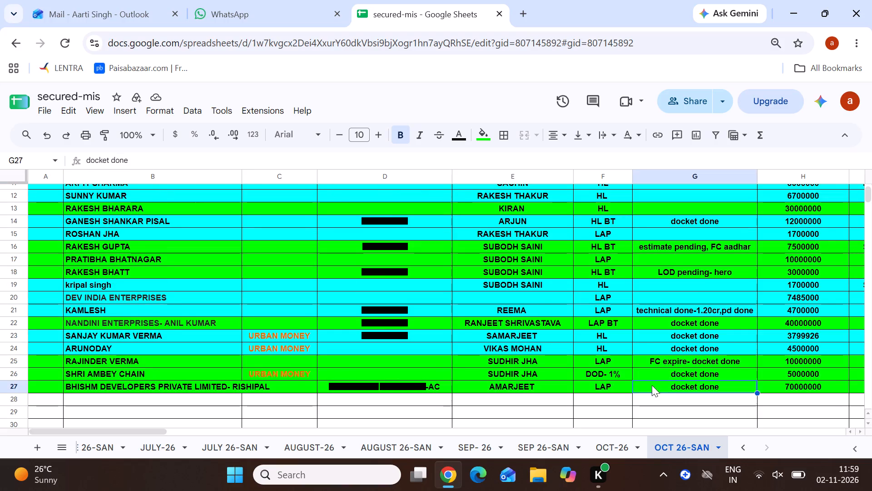
click(617, 386)
click(425, 390)
drag(49, 388, 451, 388)
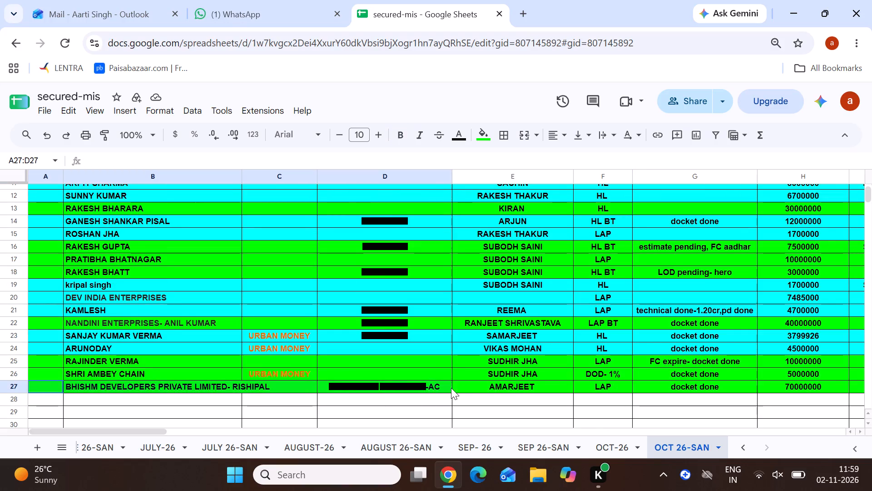
drag(451, 388, 871, 387)
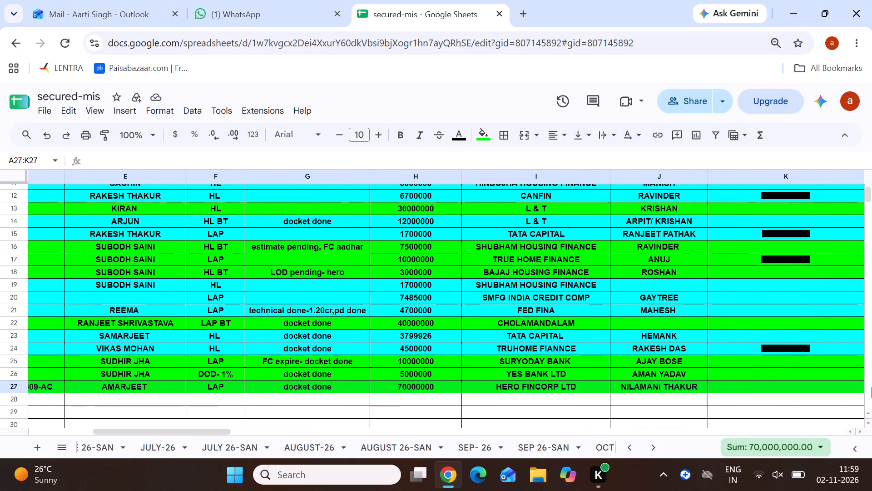
drag(871, 387, 753, 388)
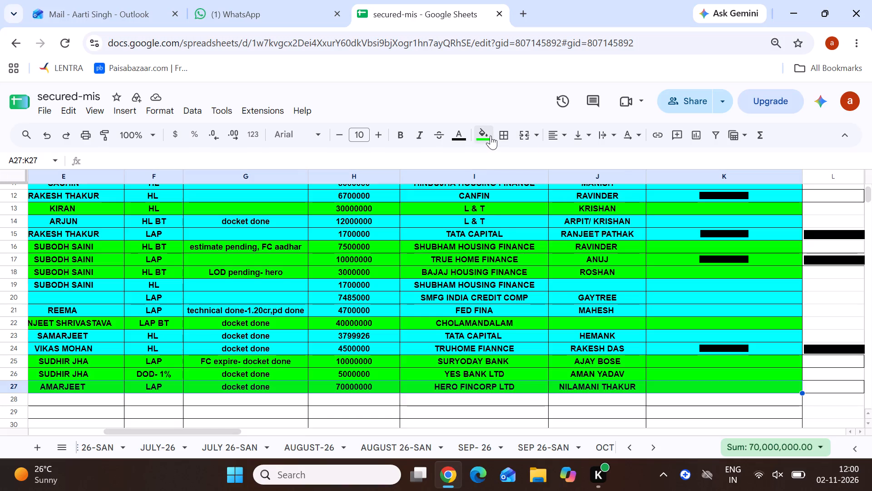
click(490, 135)
click(554, 190)
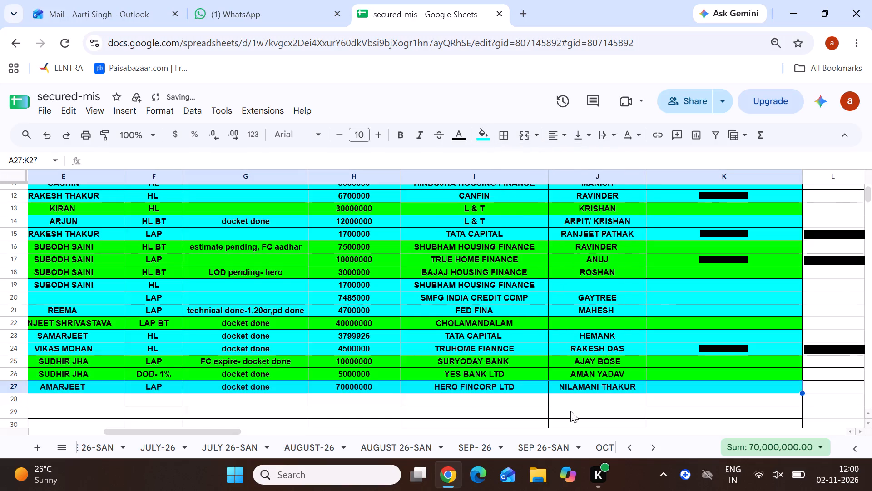
click(537, 406)
click(532, 415)
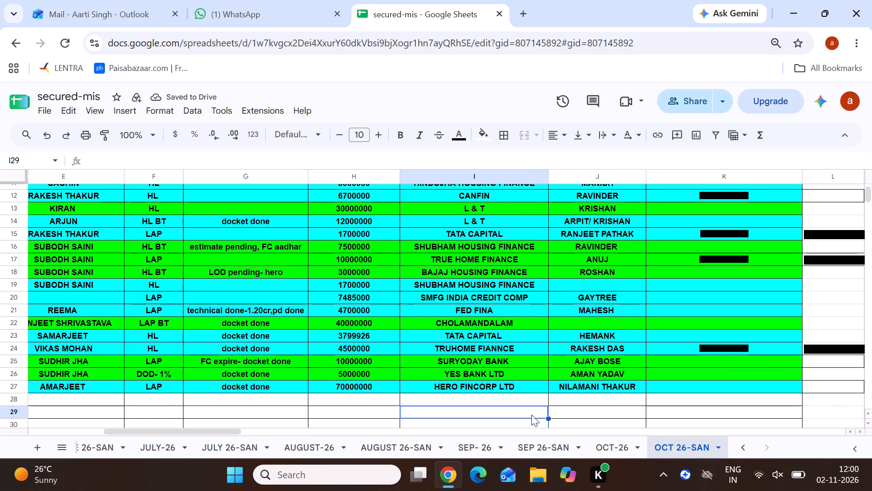
key(ctrl+s)
key(ctrl+s)
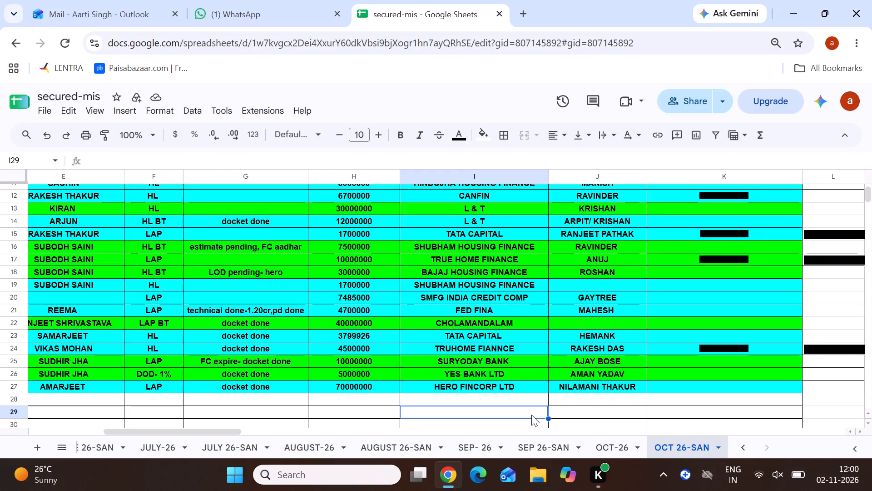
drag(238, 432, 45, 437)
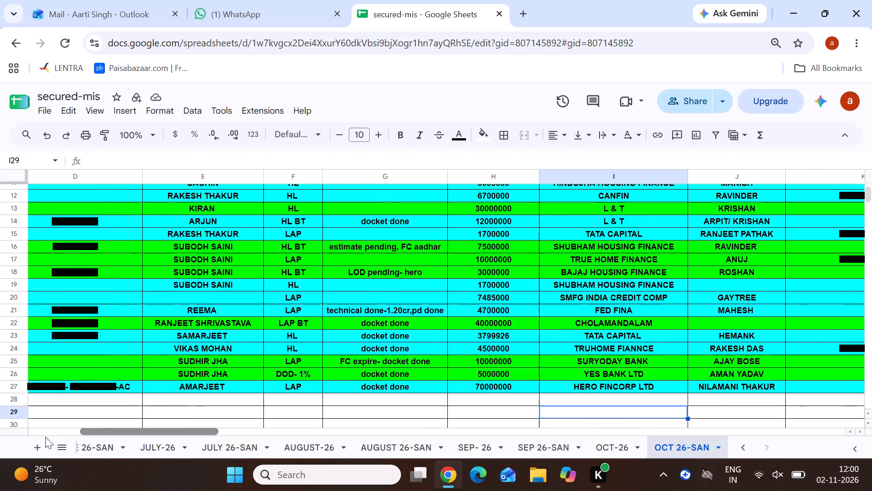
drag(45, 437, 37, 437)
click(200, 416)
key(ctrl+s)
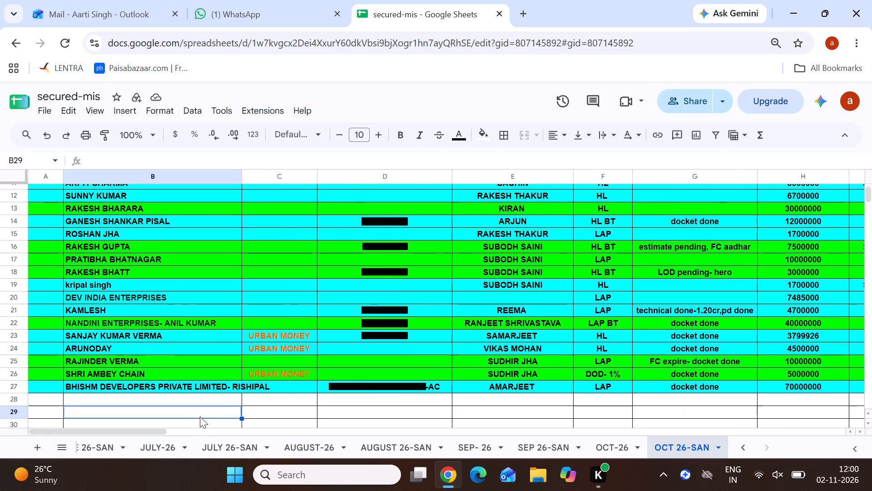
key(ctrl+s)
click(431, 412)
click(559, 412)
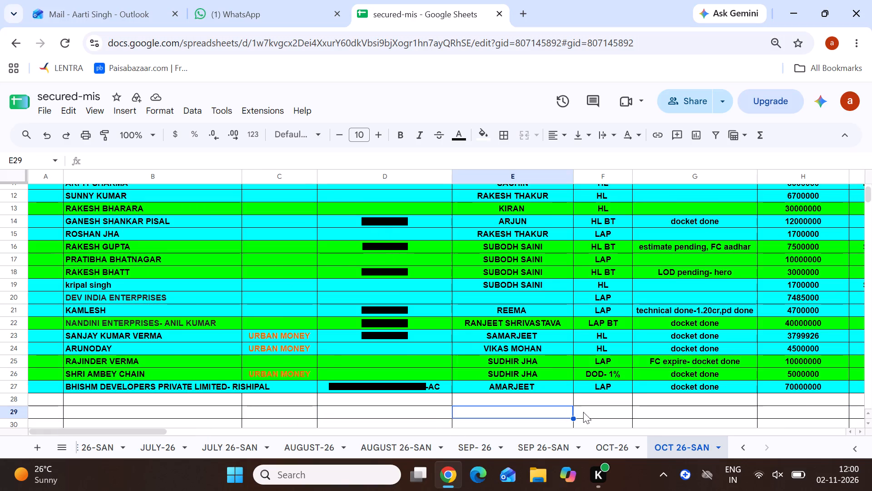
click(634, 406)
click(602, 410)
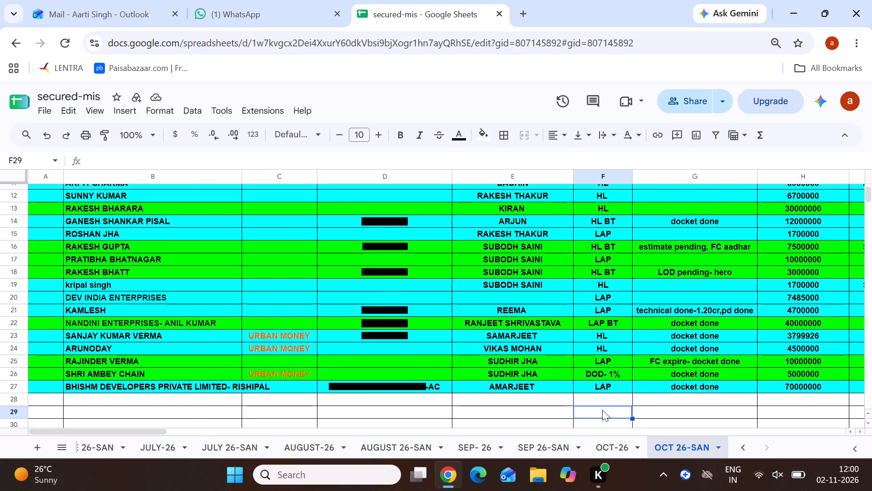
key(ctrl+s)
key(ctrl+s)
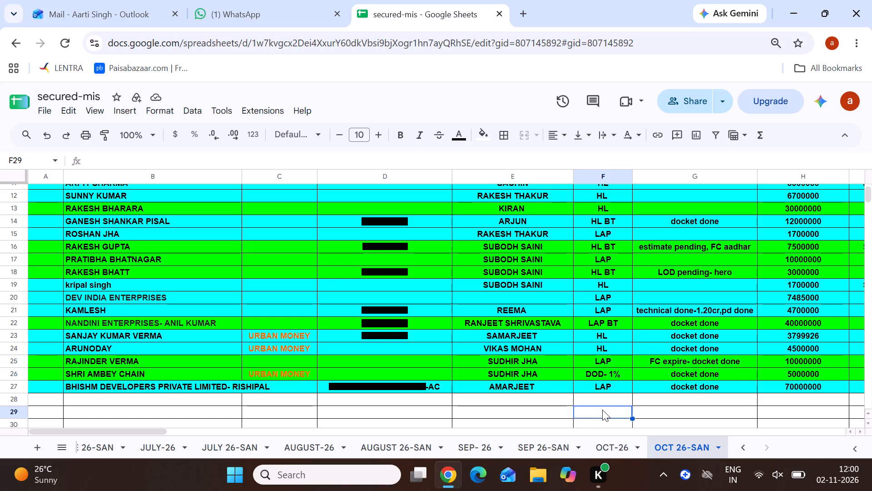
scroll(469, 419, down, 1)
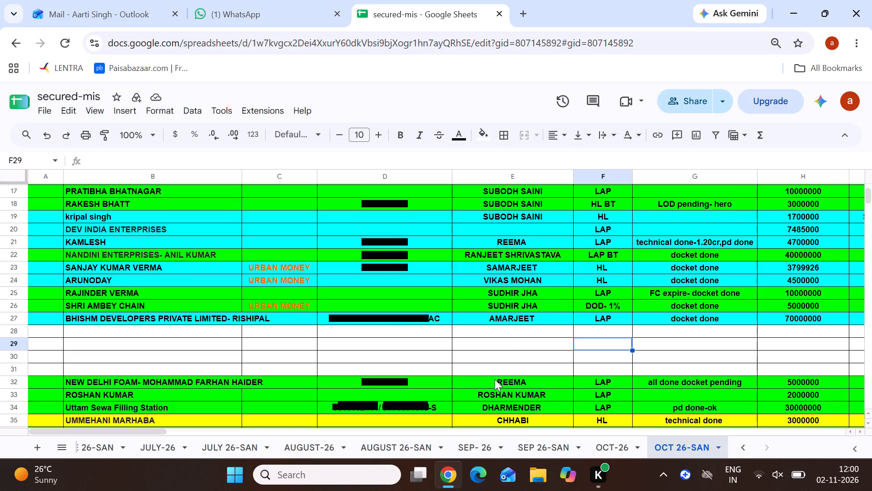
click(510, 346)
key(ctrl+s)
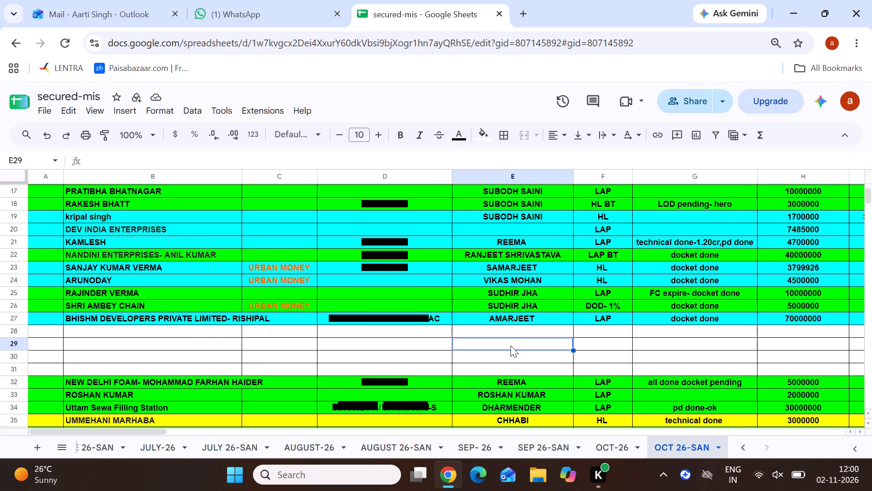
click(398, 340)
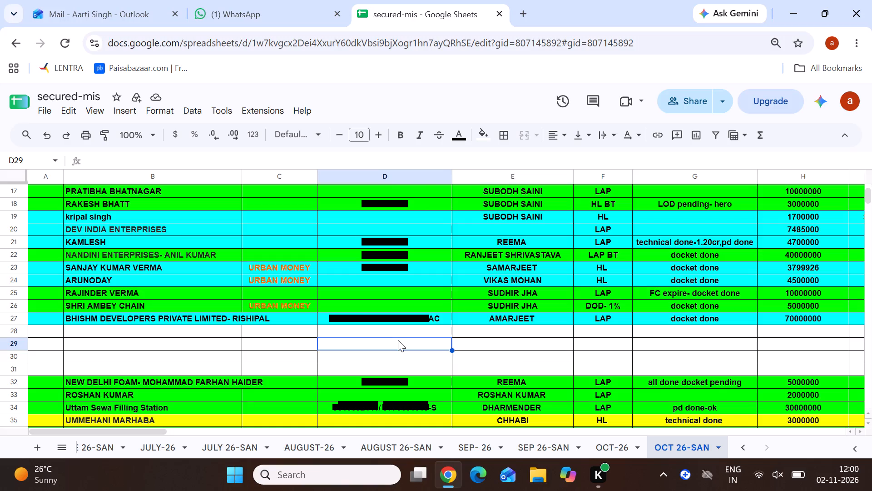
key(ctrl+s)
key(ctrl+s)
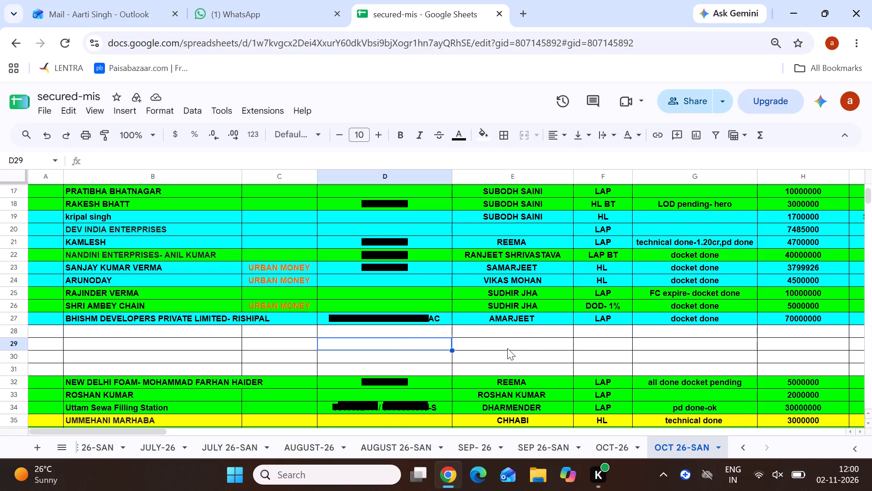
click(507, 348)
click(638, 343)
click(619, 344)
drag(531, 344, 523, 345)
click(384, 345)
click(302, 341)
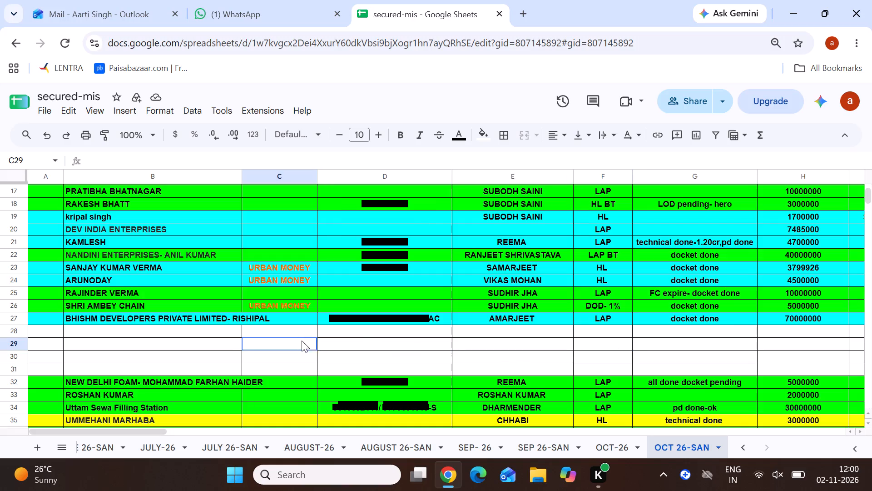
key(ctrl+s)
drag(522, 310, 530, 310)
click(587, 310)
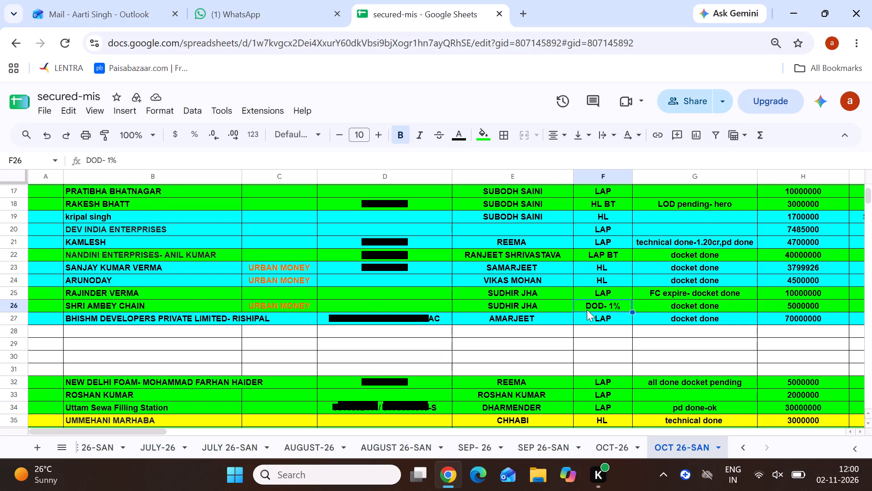
Review the row 6 entry on the OCT 26-SAN sheet, from customer details across to the bank and banker columns.
scroll(586, 309, up, 1)
scroll(550, 310, up, 2)
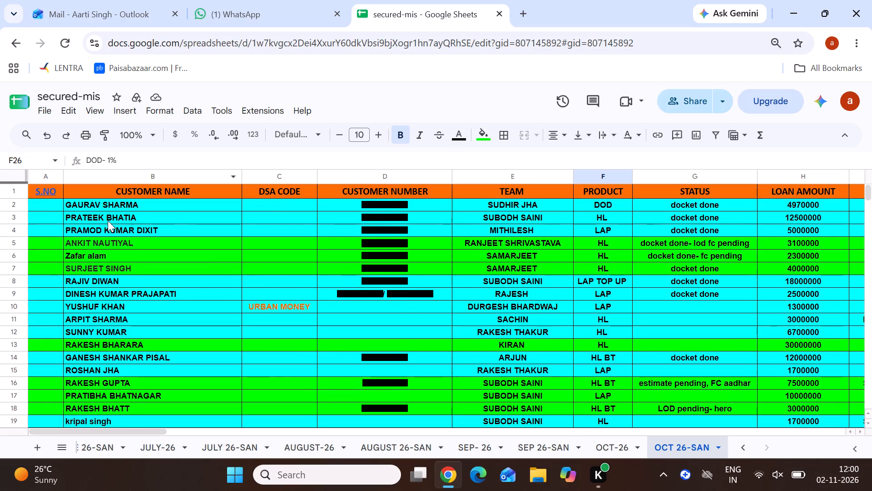
click(127, 254)
click(401, 257)
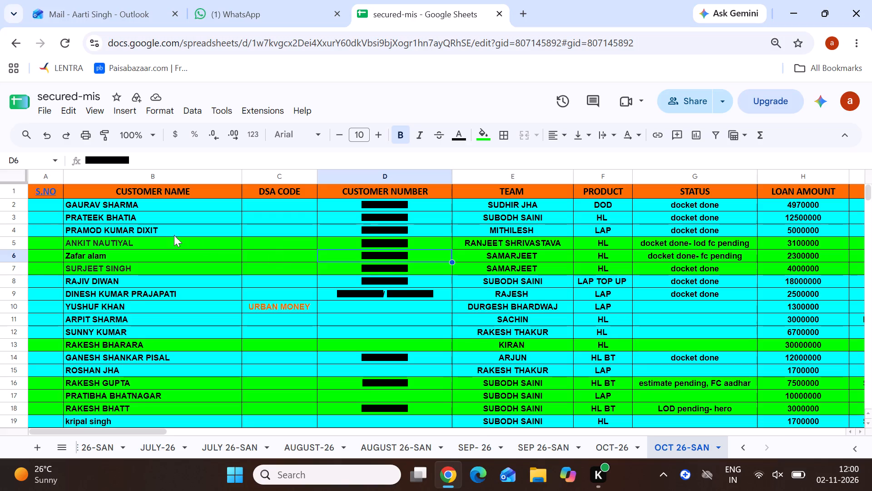
drag(157, 242, 315, 253)
click(569, 251)
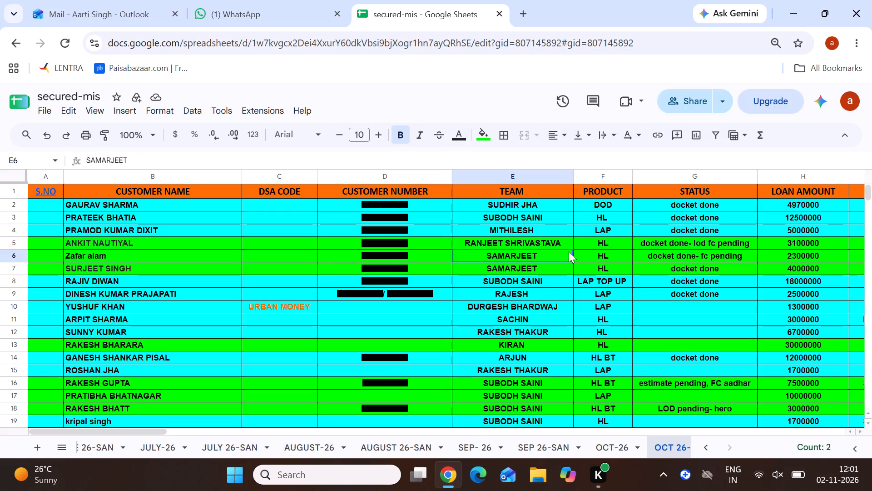
drag(143, 433, 206, 439)
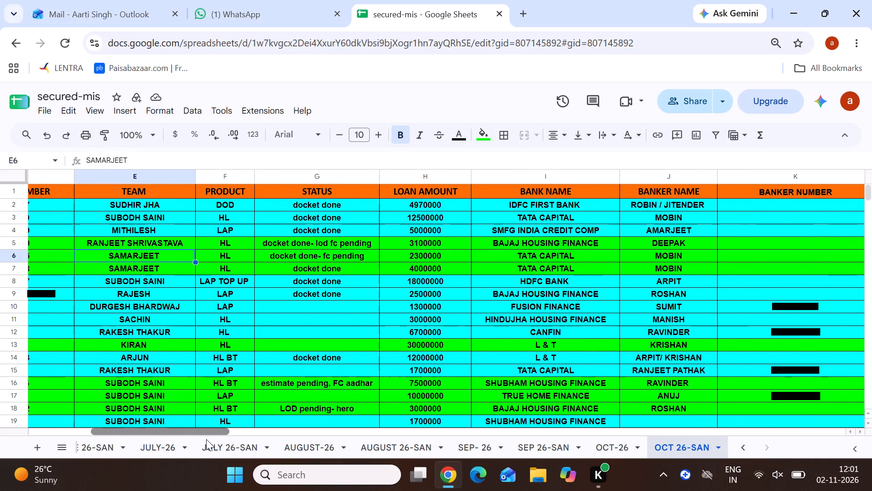
drag(206, 439, 63, 432)
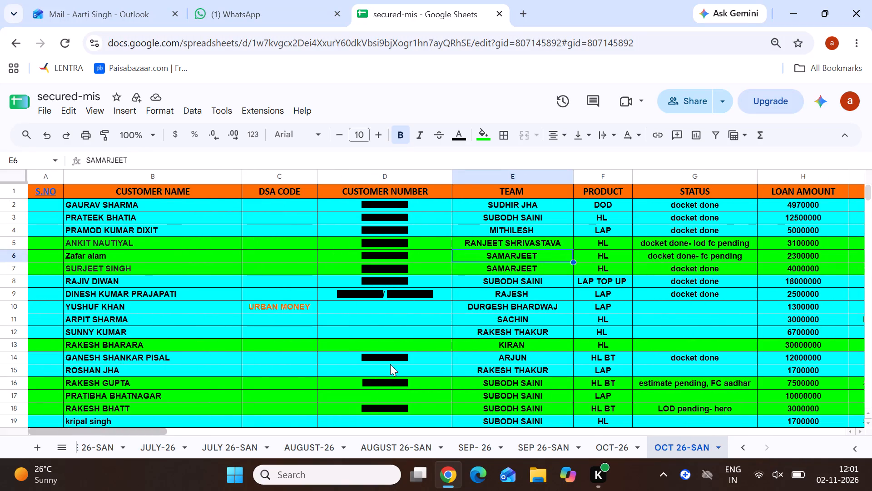
Fill the SHRI AMBEY CHAIN row, A26:K26, with cyan.
scroll(372, 367, down, 2)
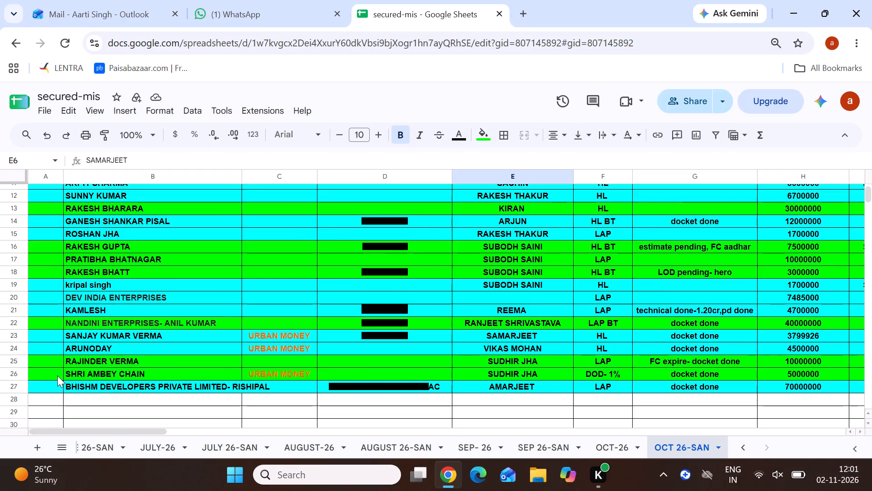
drag(45, 376, 824, 370)
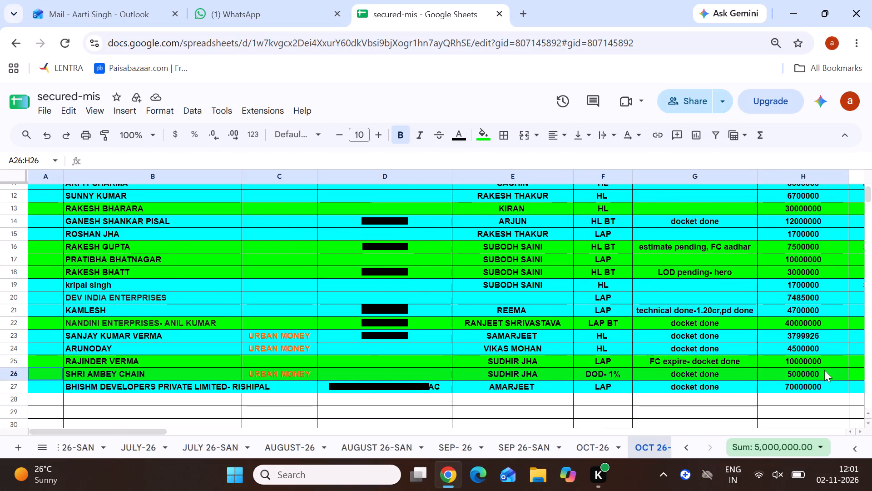
drag(824, 370, 737, 373)
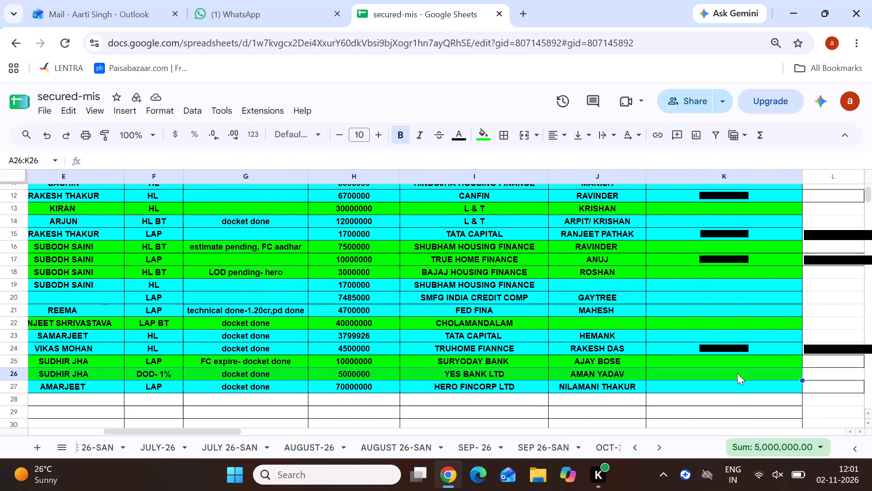
click(481, 139)
click(555, 192)
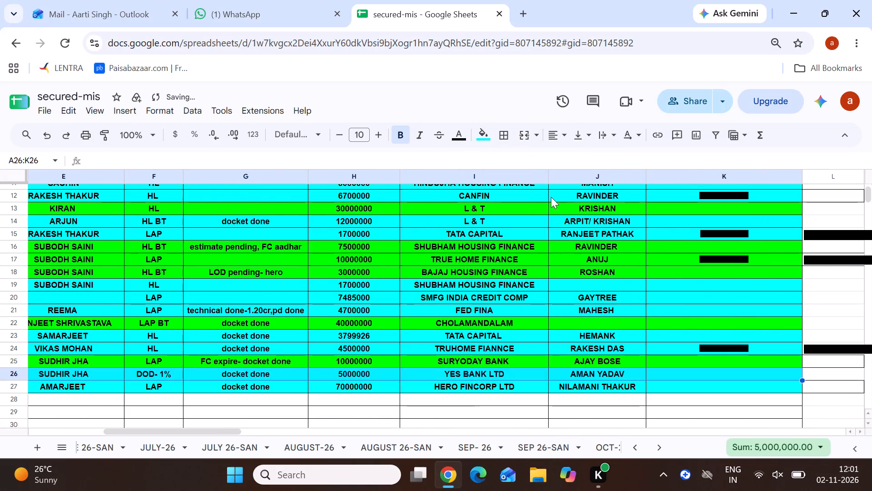
Set the loan amount for SHRI AMBEY CHAIN in H26 to 4940000 and save the spreadsheet.
click(411, 428)
drag(348, 425, 326, 430)
drag(354, 433, 215, 433)
click(475, 379)
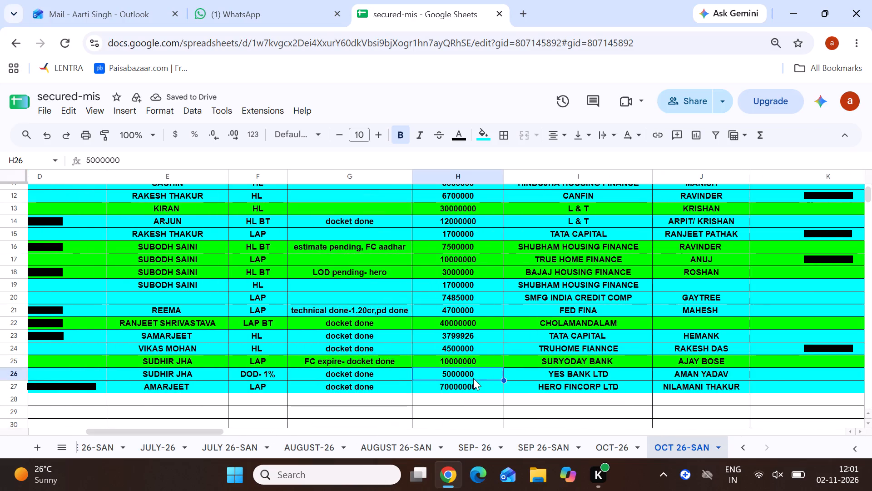
key(BackSpace)
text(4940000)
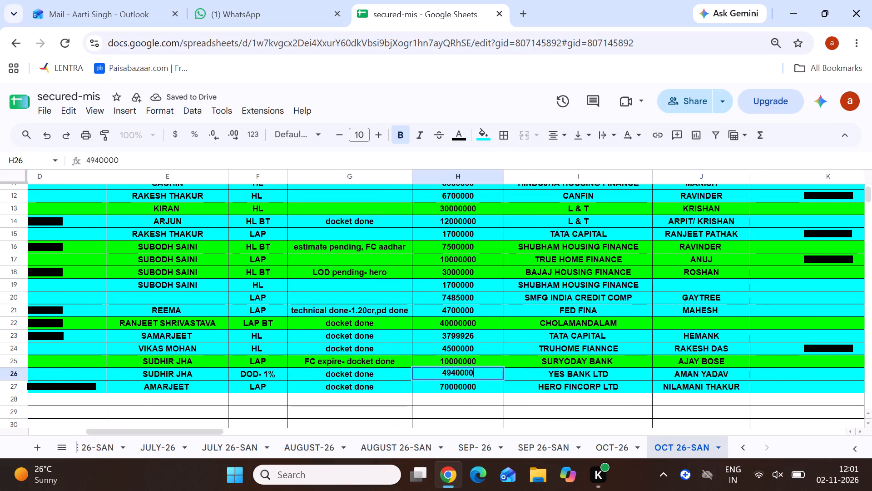
click(448, 409)
key(ctrl+s)
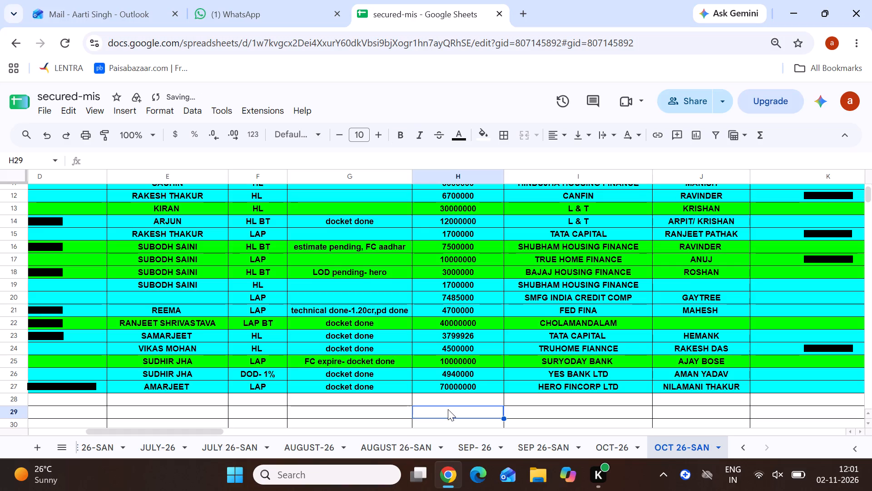
Extend the product entry for SHRI AMBEY CHAIN in F26 to read DOD- 1%- 85P and save the spreadsheet.
key(ctrl+s)
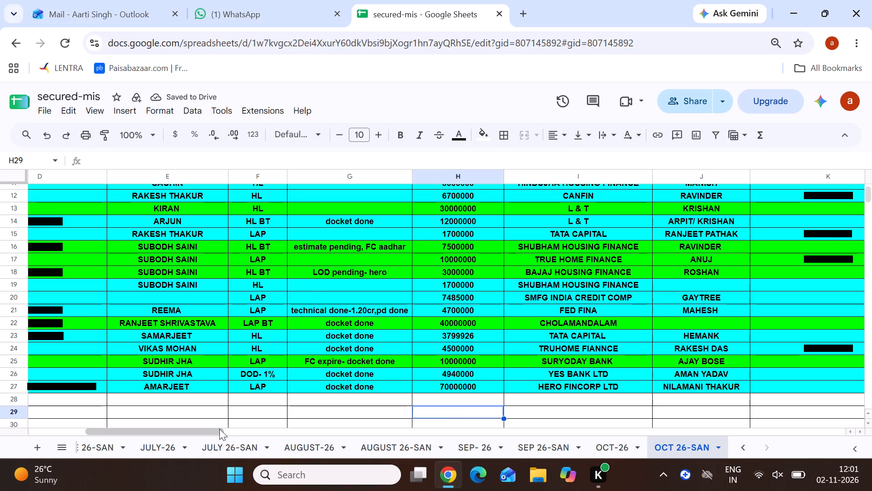
drag(219, 429, 123, 431)
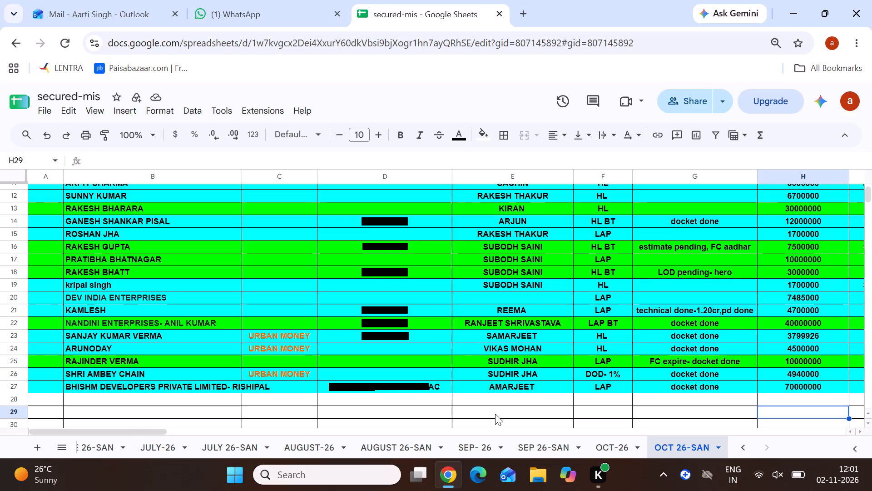
key(ctrl+s)
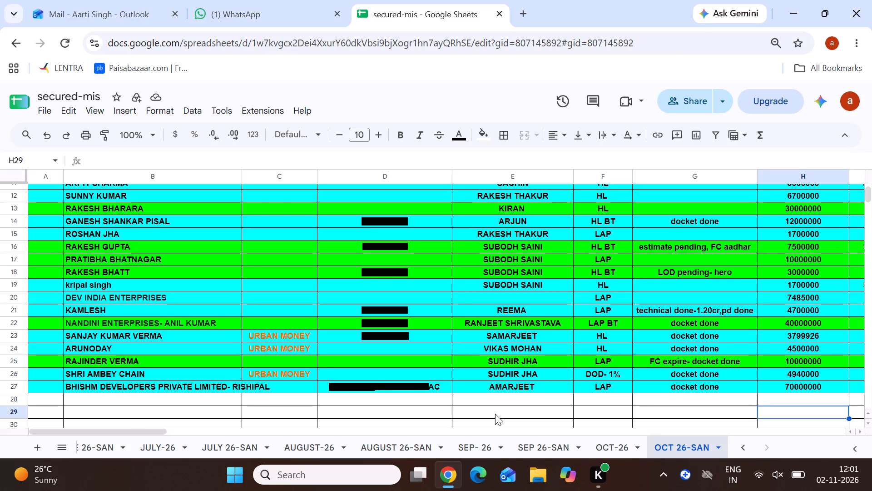
double_click(625, 375)
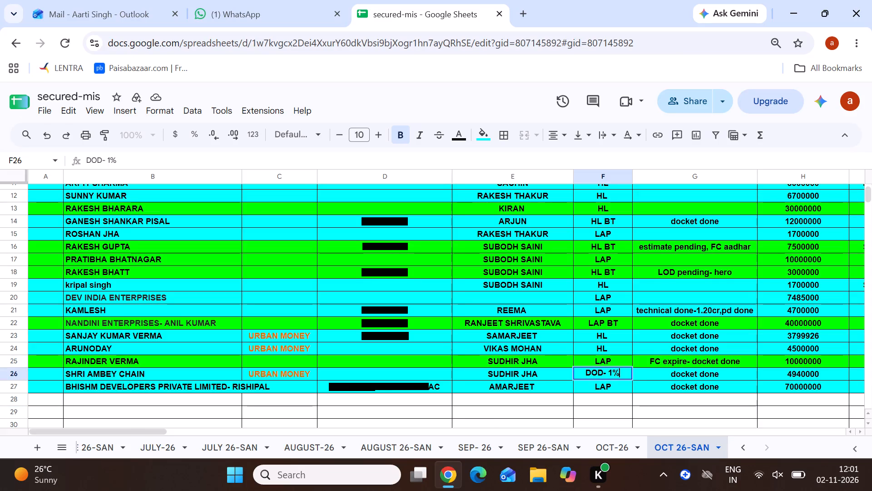
text(- 85p)
key(BackSpace)
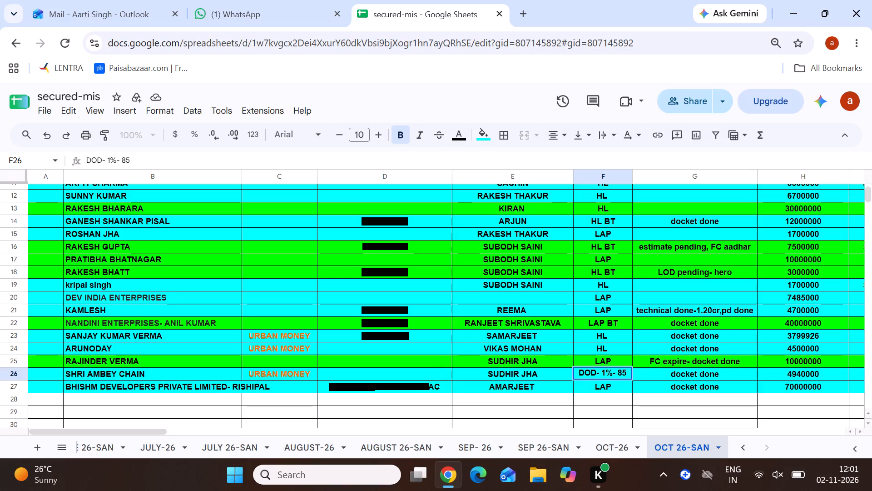
key(p)
key(BackSpace)
key(p)
click(620, 407)
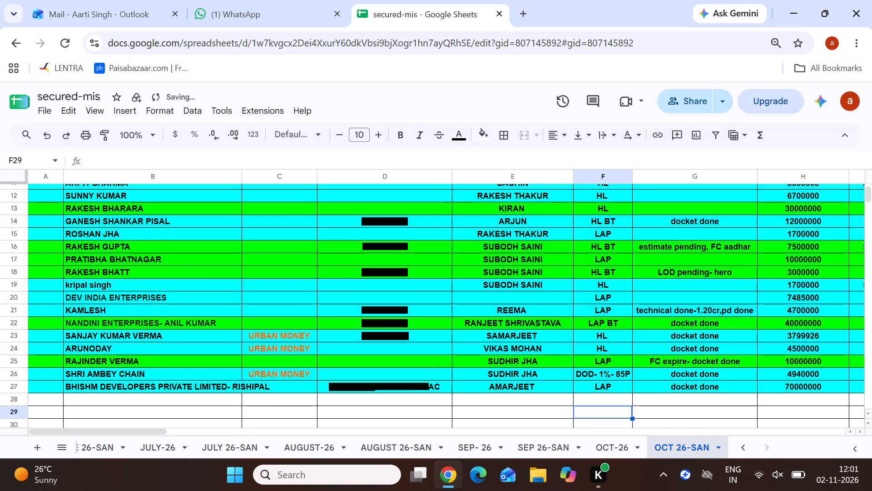
key(ctrl+s)
key(ctrl+s)
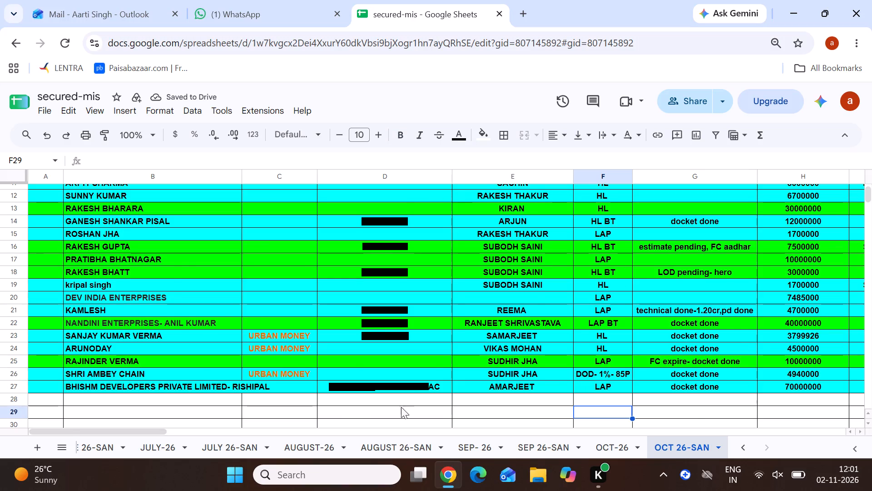
Review the loan case rows on the OCT 26-SAN sheet, including row 22 and the entries around the blank rows 28 to 31.
scroll(348, 406, down, 1)
click(388, 350)
key(ctrl+s)
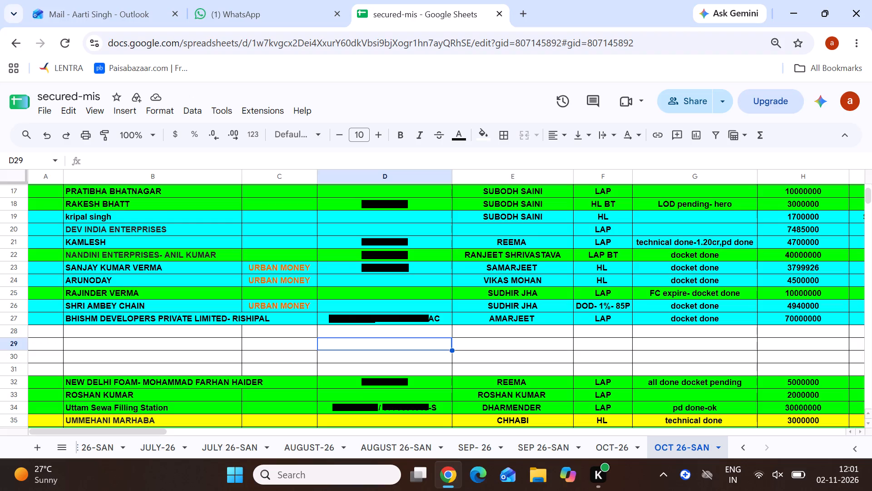
key(ctrl+s)
key(ctrl+s)
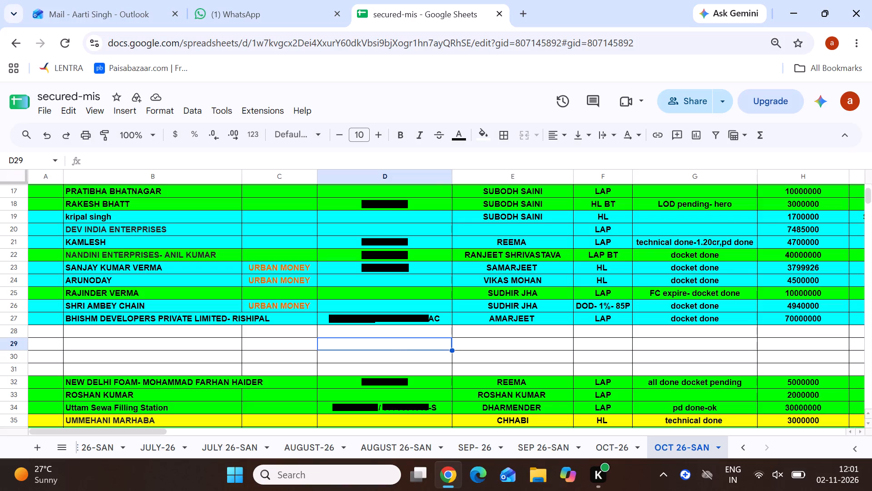
scroll(504, 292, up, 1)
click(498, 324)
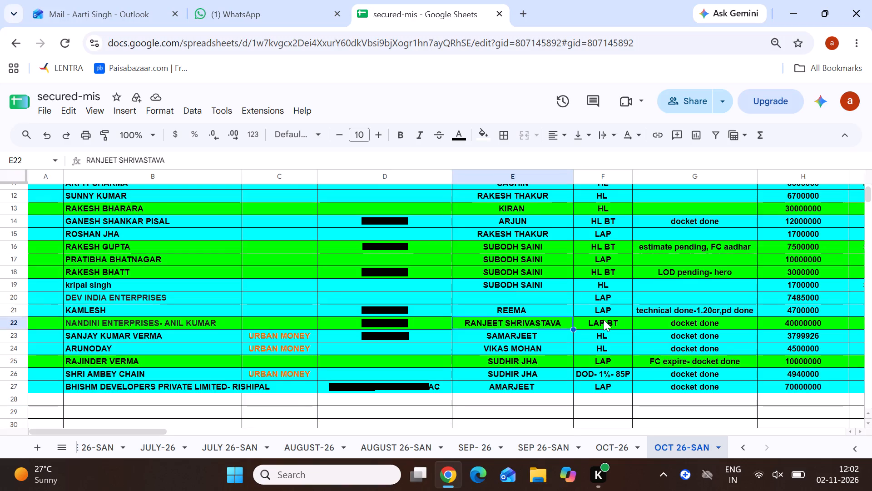
click(604, 320)
click(688, 324)
scroll(566, 326, down, 2)
click(528, 285)
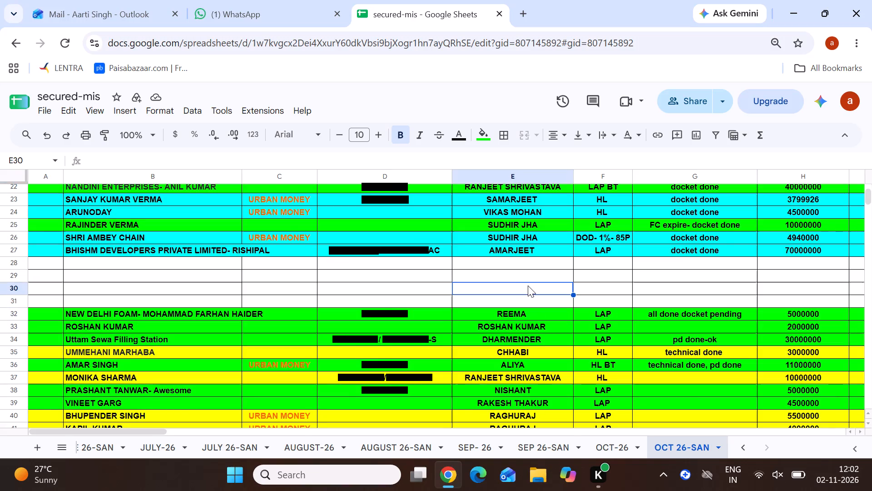
key(ctrl+s)
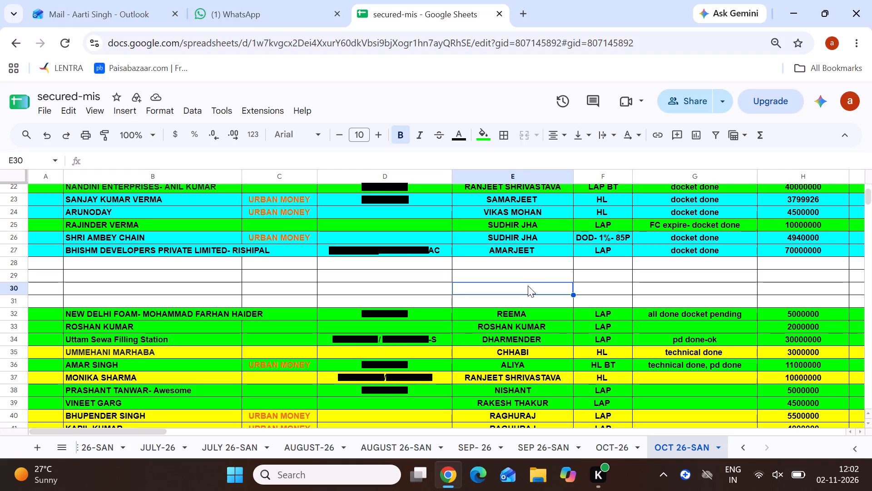
scroll(608, 275, up, 6)
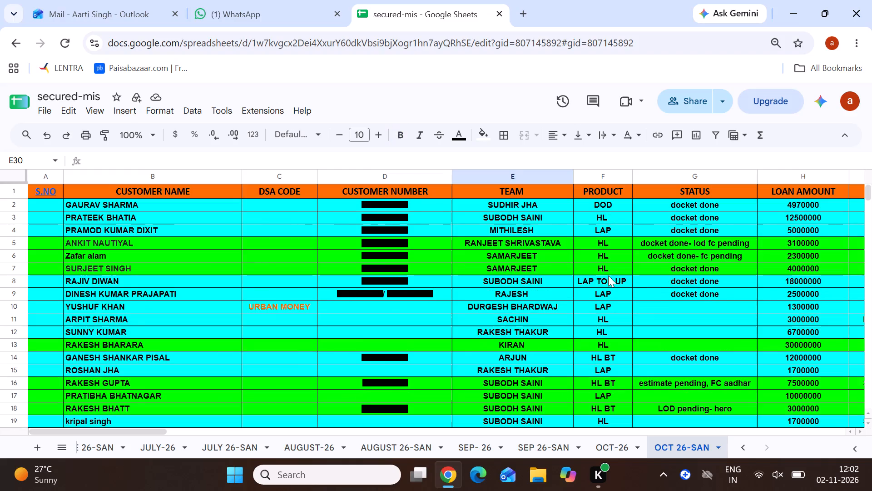
Select the empty status cell G10 on the OCT 26-SAN sheet and save the spreadsheet.
scroll(608, 276, up, 3)
click(654, 314)
key(ctrl+s)
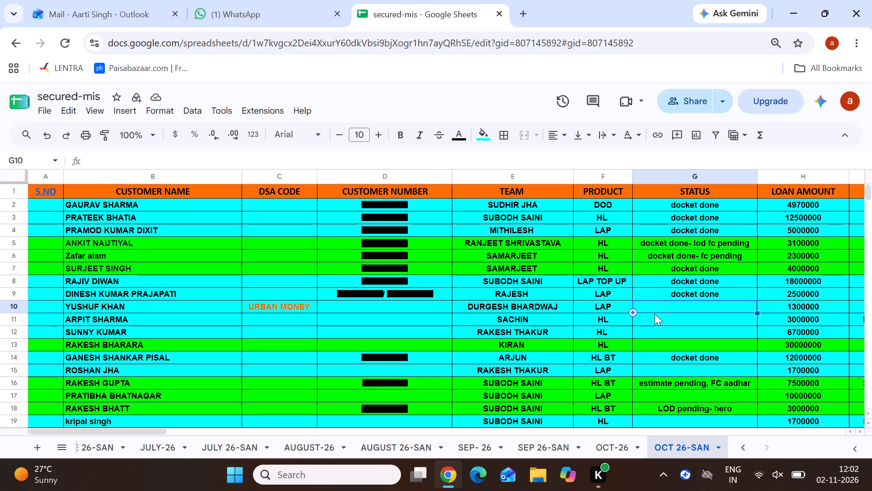
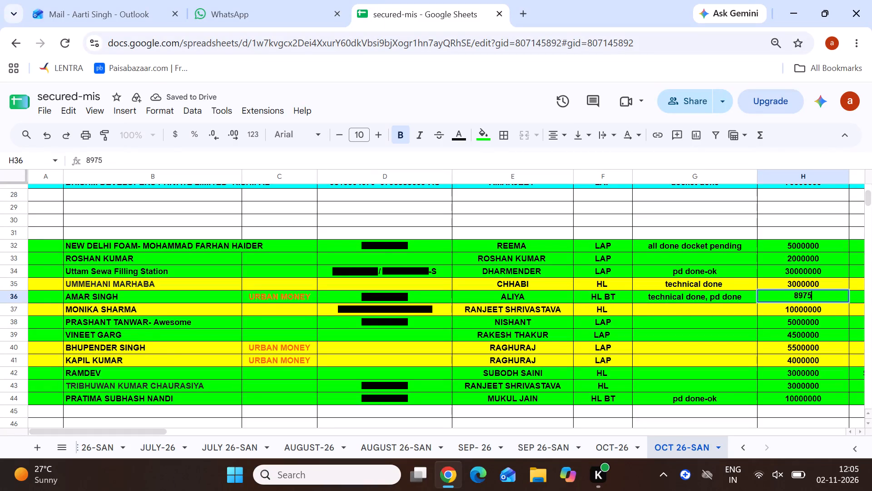
Complete the loan amount for the row 36 HL BT case in H36 as 8975000 and save the spreadsheet.
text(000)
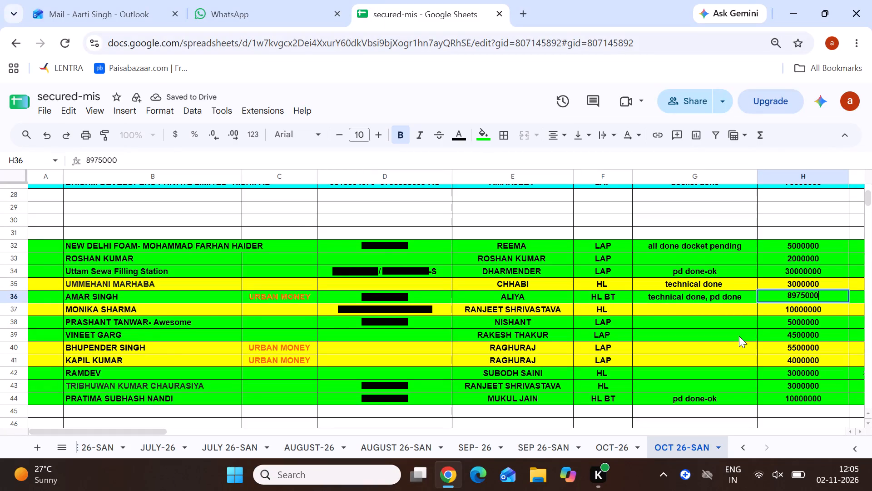
click(739, 336)
key(ctrl+s)
key(ctrl+s)
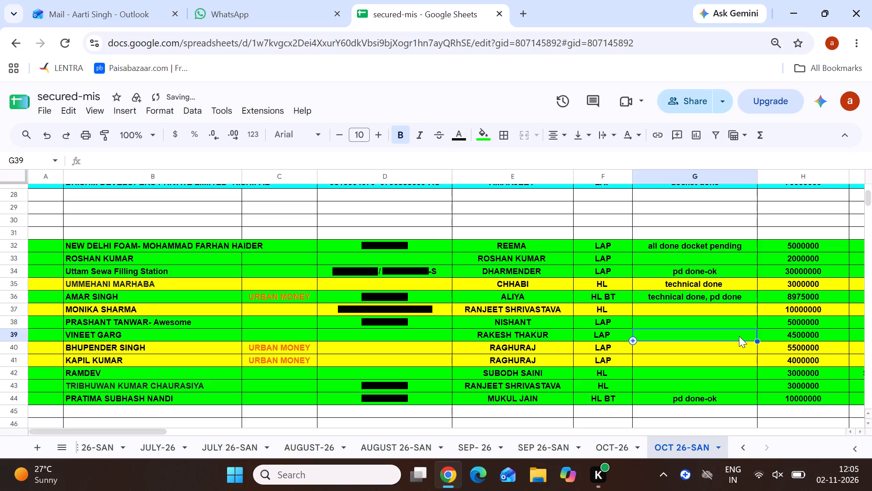
key(ctrl+s)
key(ctrl+s)
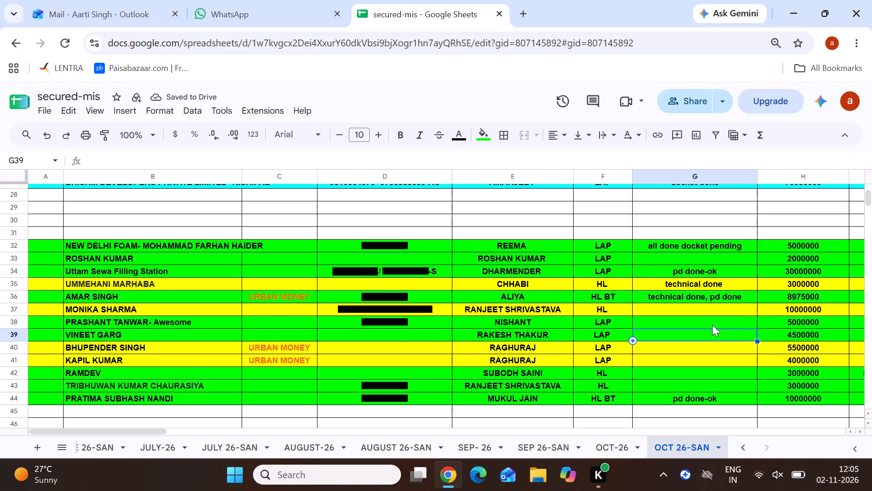
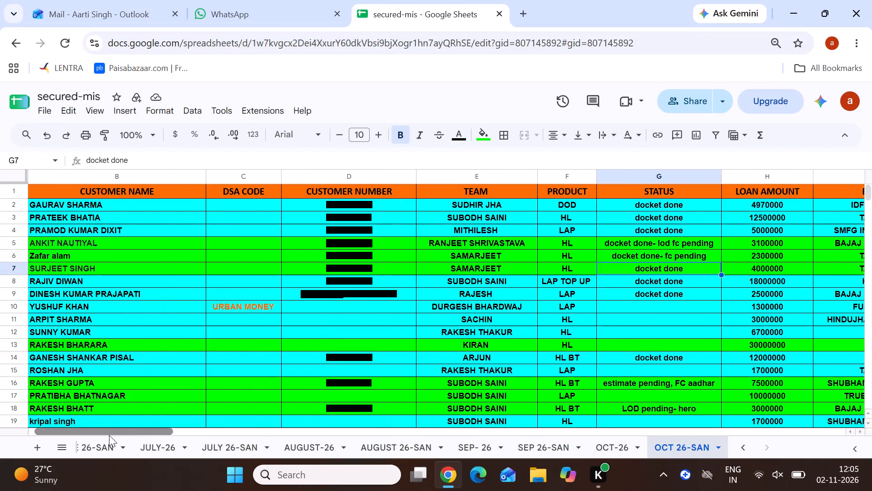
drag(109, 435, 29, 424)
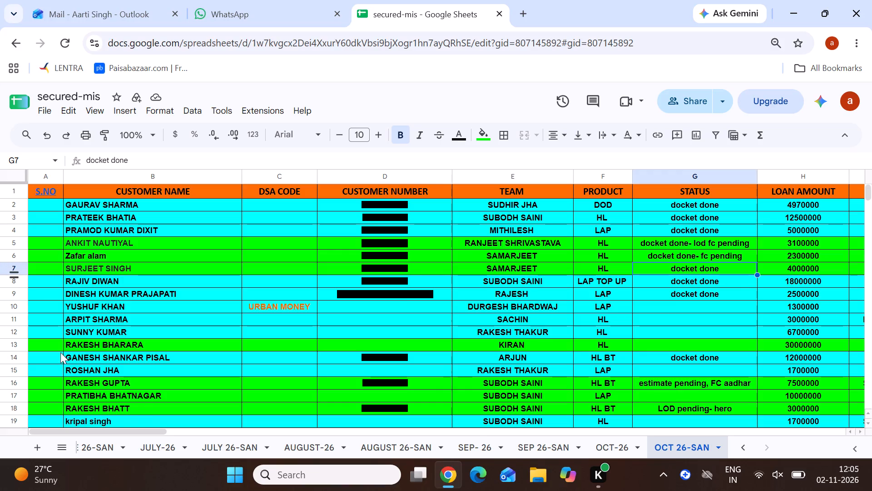
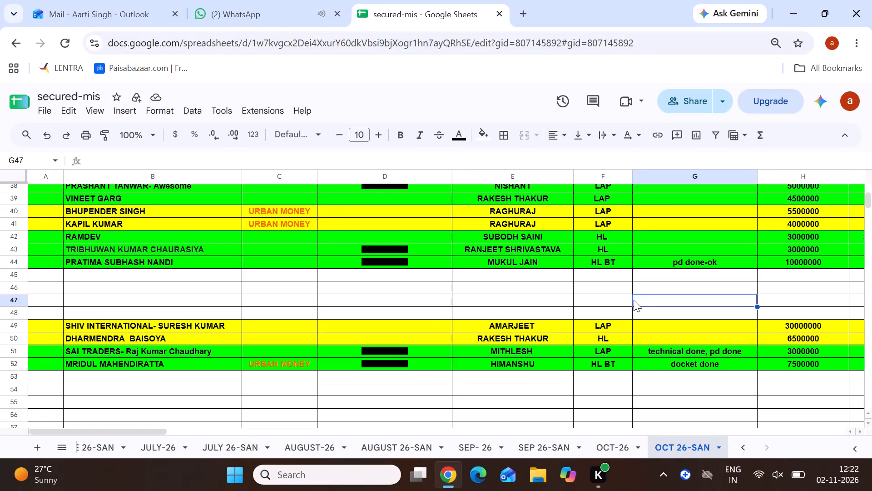
Review the loan cases in rows 50 to 52, checking row 52 from the customer name across to the status remark.
click(192, 336)
click(211, 354)
drag(205, 364, 213, 366)
click(272, 366)
click(361, 367)
click(510, 367)
click(600, 366)
click(680, 366)
click(753, 363)
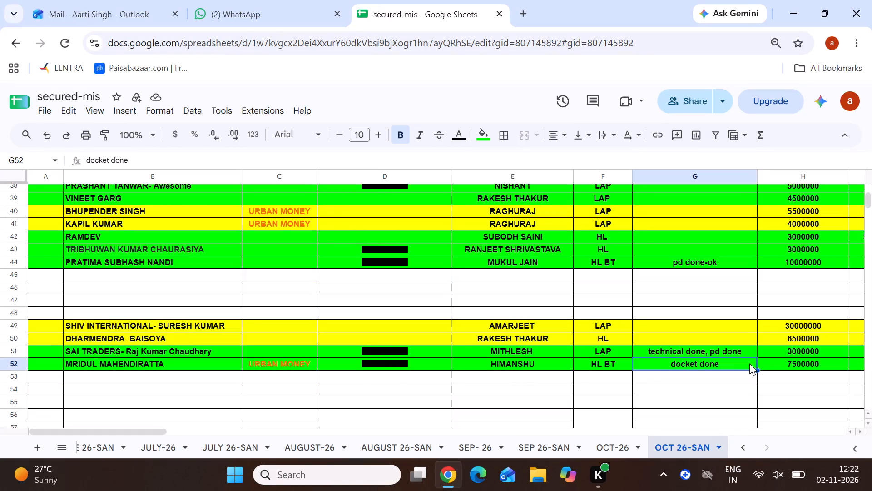
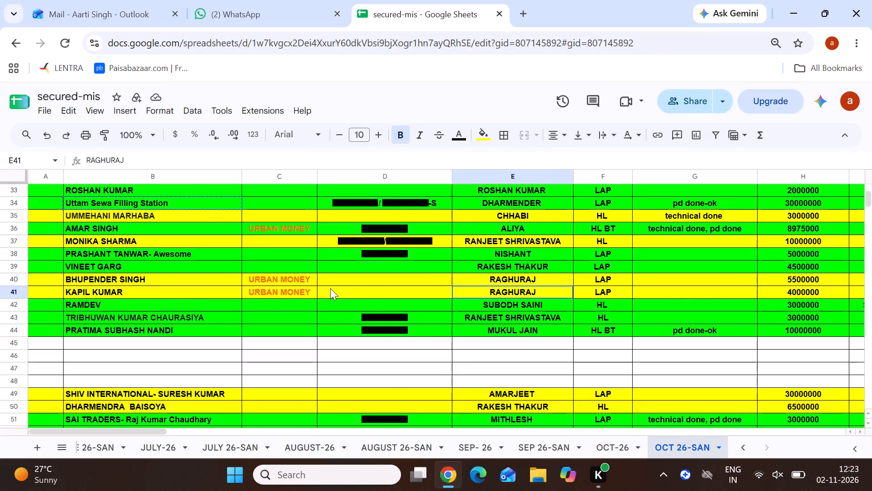
Examine the entries of the two adjacent yellow URBAN MONEY cases in rows 40 and 41.
drag(330, 288, 326, 288)
click(257, 291)
click(159, 291)
drag(46, 292, 51, 292)
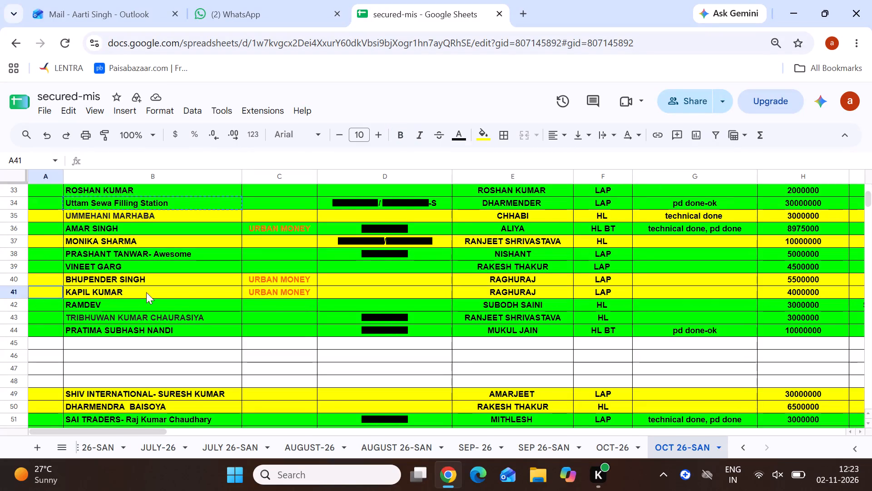
drag(146, 292, 151, 292)
click(332, 292)
click(550, 293)
click(616, 294)
click(737, 295)
click(828, 295)
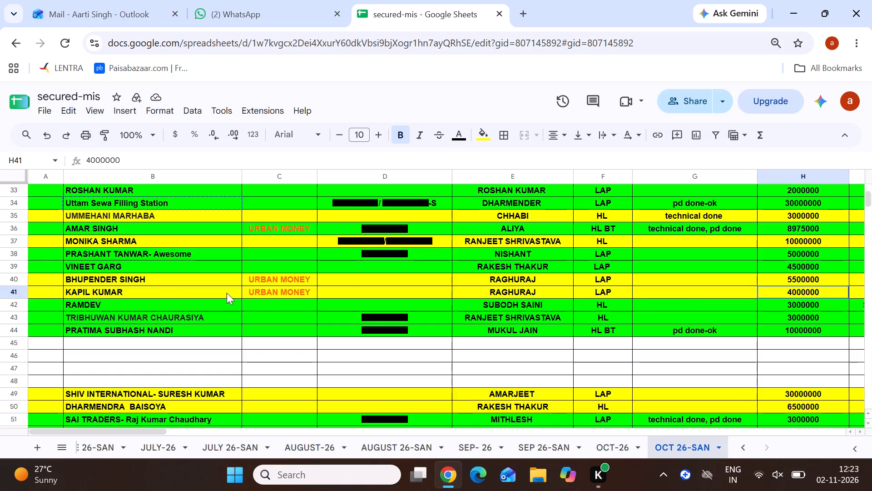
drag(171, 280, 504, 280)
click(665, 280)
click(601, 281)
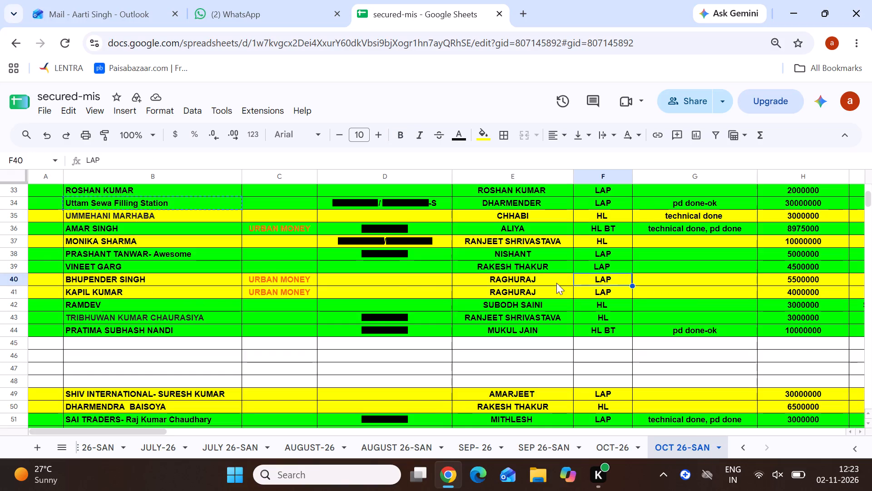
click(499, 283)
click(392, 282)
click(273, 282)
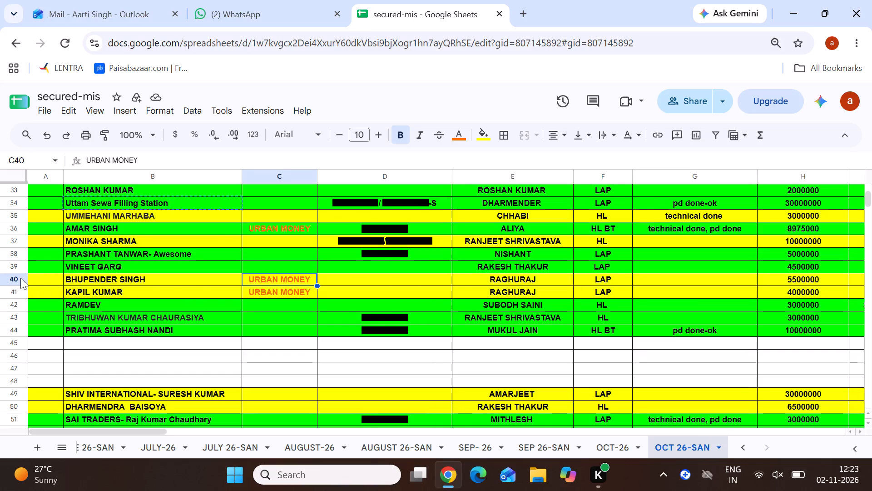
Delete row 40, the URBAN MONEY LAP case with loan amount 5500000, and save the spreadsheet.
click(20, 278)
right_click(20, 278)
click(66, 274)
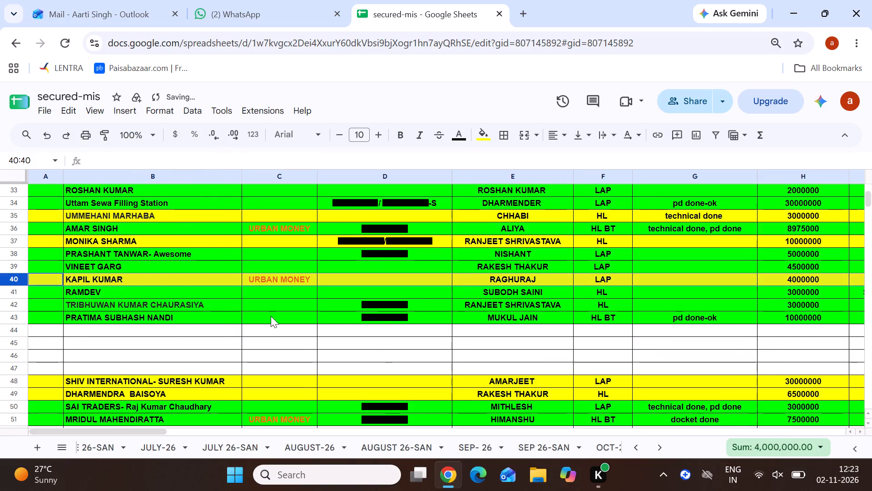
click(379, 349)
key(ctrl+s)
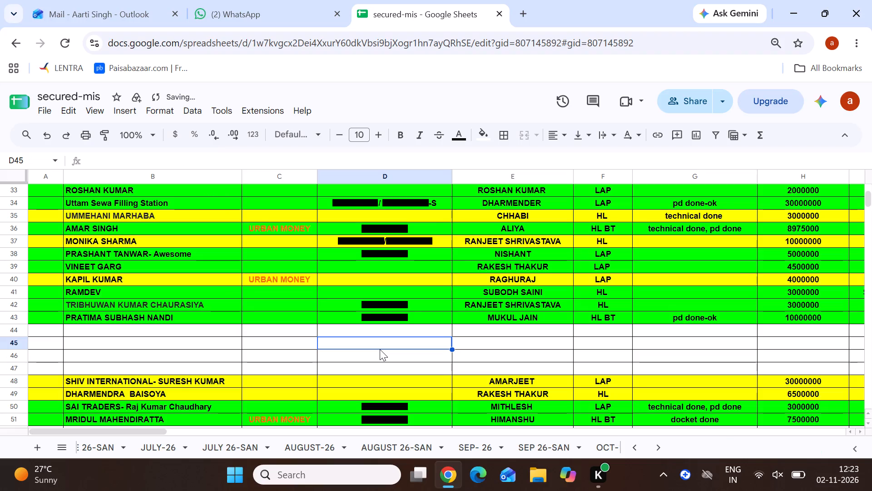
key(ctrl+s)
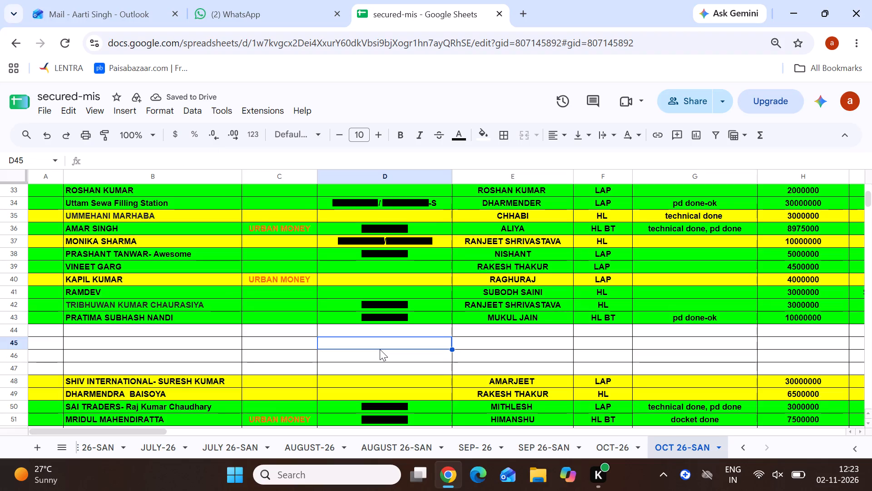
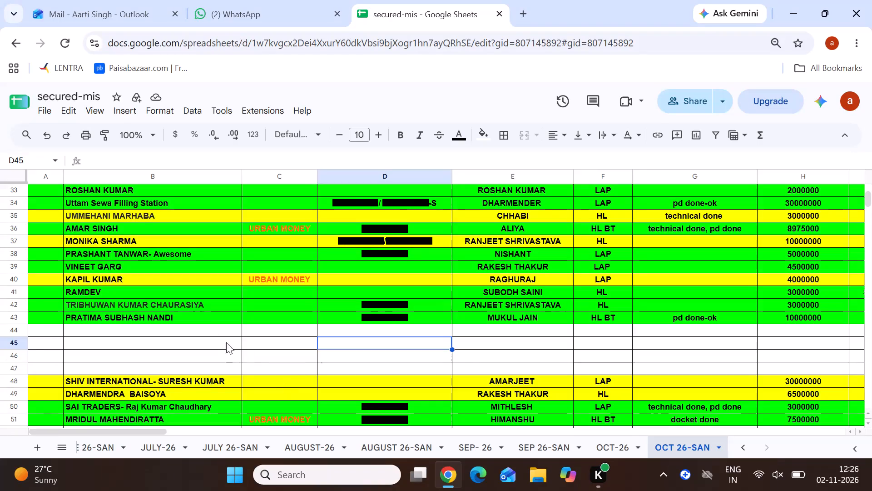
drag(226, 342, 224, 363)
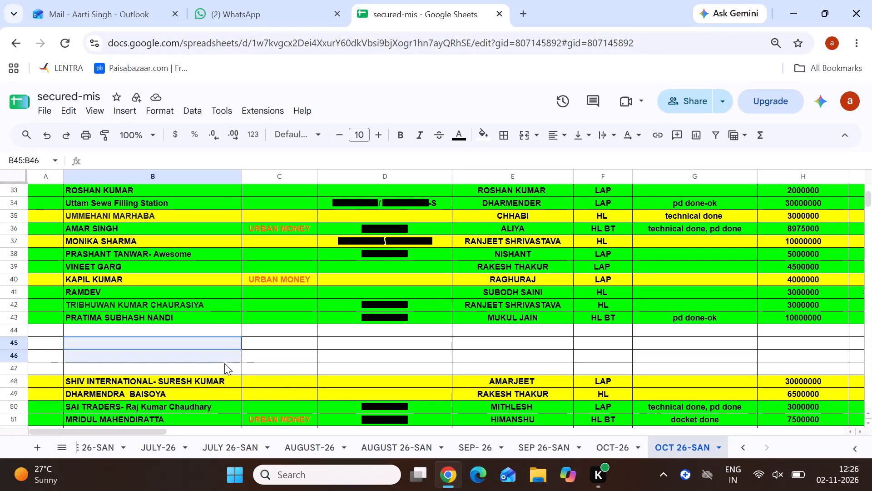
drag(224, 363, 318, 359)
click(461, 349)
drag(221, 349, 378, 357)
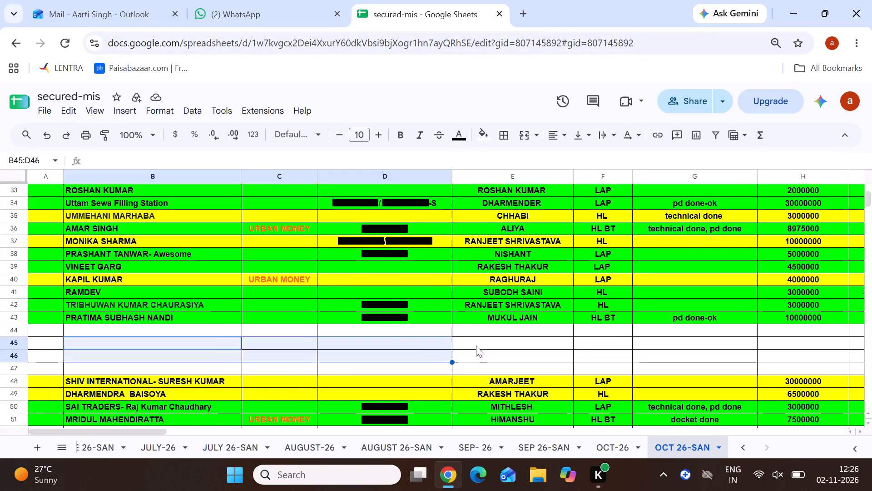
Enter text starting with "b" in the blank cell F45 below the first block of cases.
click(584, 342)
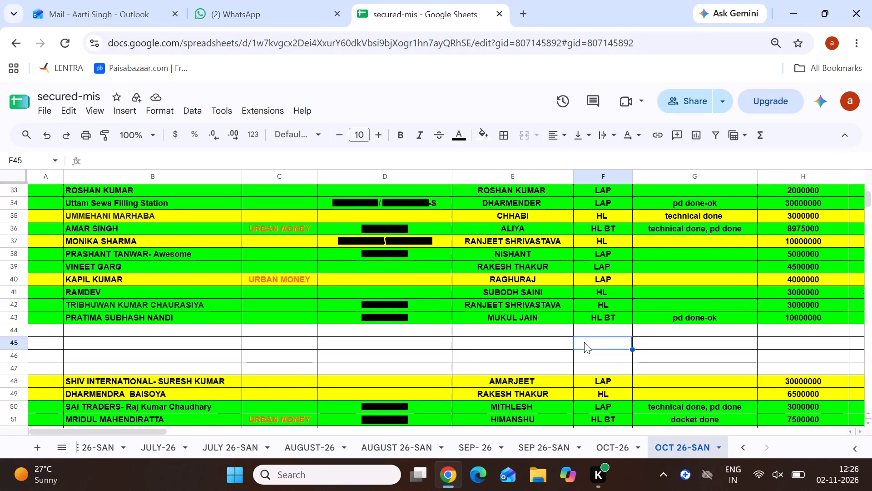
key(b)
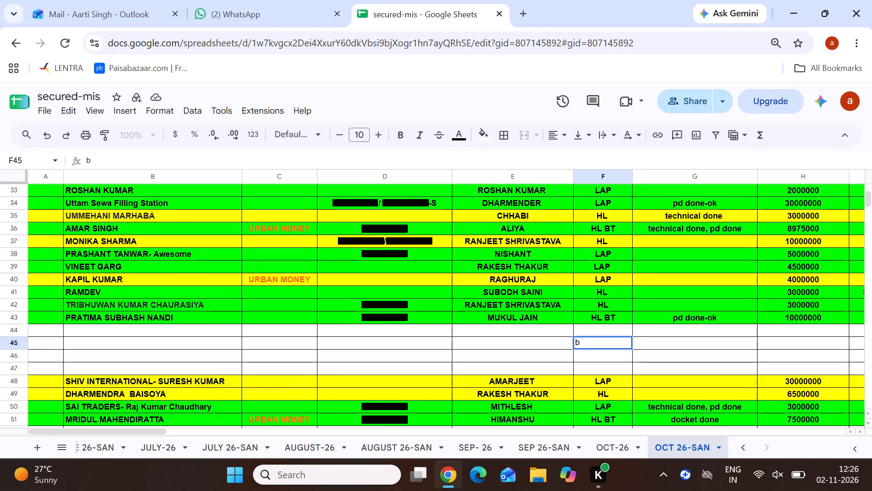
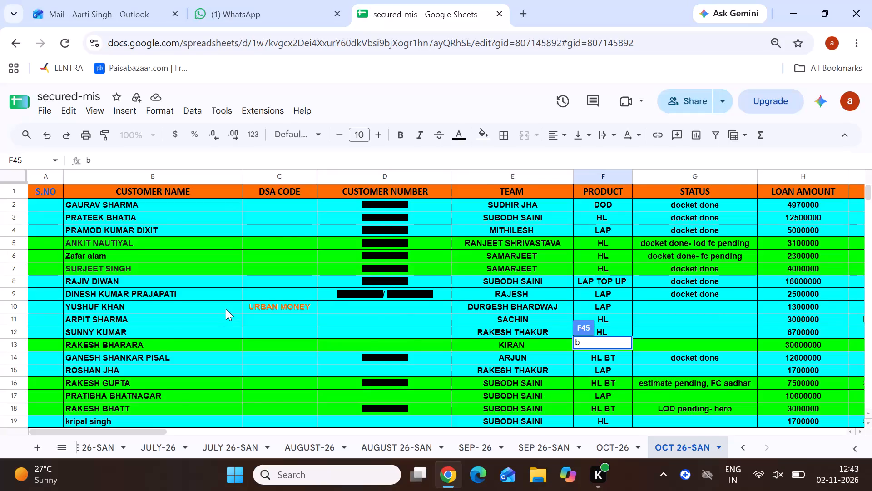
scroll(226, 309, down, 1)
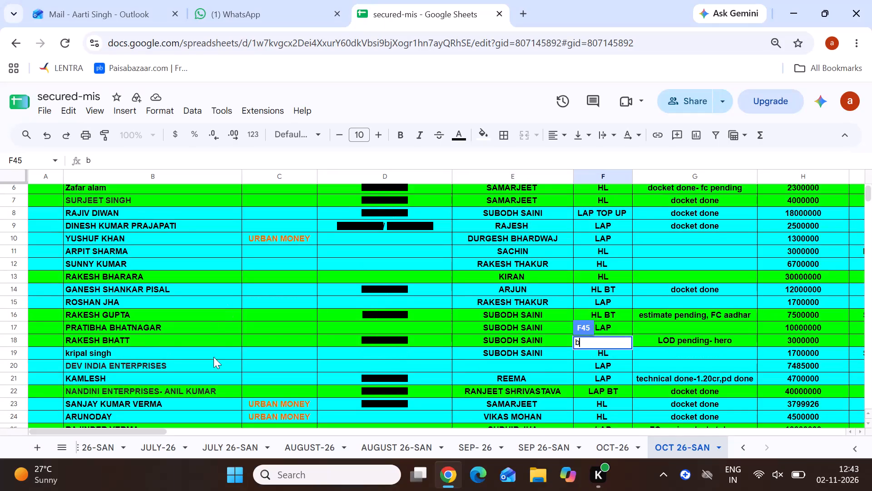
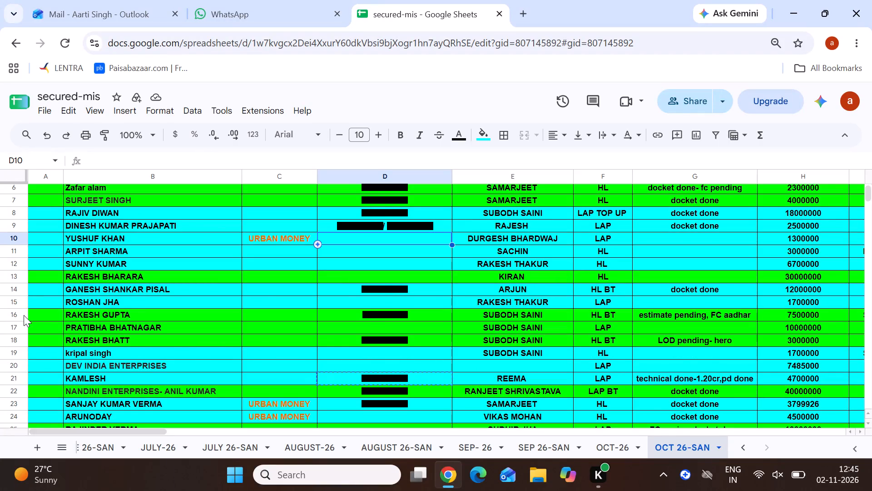
Insert two blank rows below rows 46 and 47, directly above the yellow SHIV INTERNATIONAL case.
scroll(115, 323, down, 3)
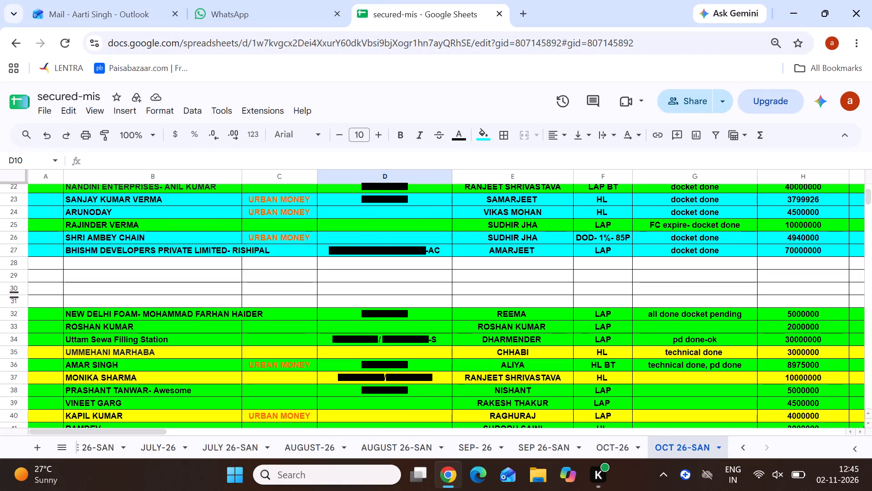
drag(14, 290, 15, 301)
click(114, 313)
scroll(114, 313, down, 2)
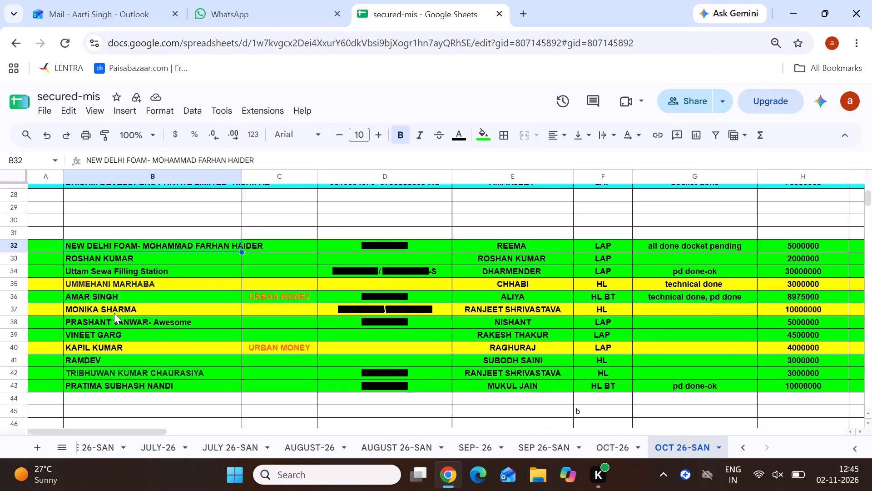
scroll(114, 313, down, 2)
scroll(56, 282, up, 1)
drag(15, 288, 15, 296)
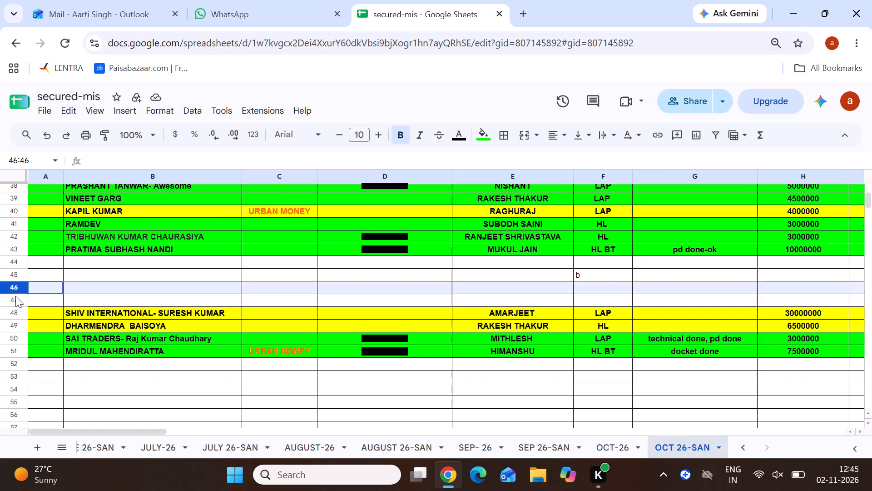
drag(15, 296, 15, 301)
right_click(18, 293)
click(94, 256)
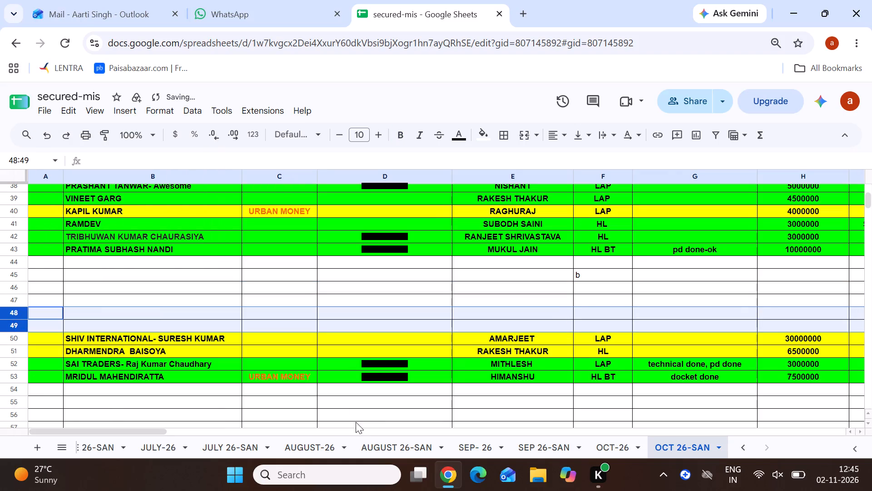
Save the changes made to the OCT 26-SAN sheet.
click(371, 410)
key(ctrl+s)
key(ctrl+s)
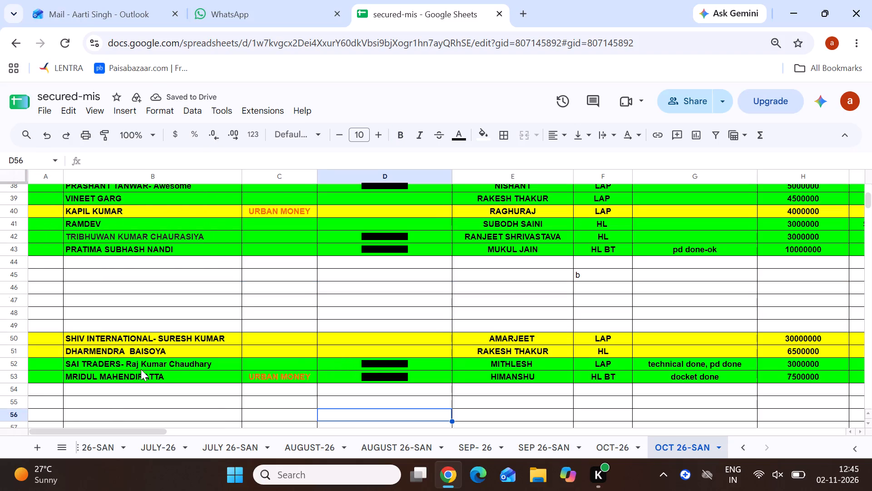
Review the customer, team, product and status details of the green case rows 52, 6, 13, 22 and 25.
click(177, 362)
click(297, 363)
click(460, 363)
click(567, 360)
drag(579, 370, 585, 371)
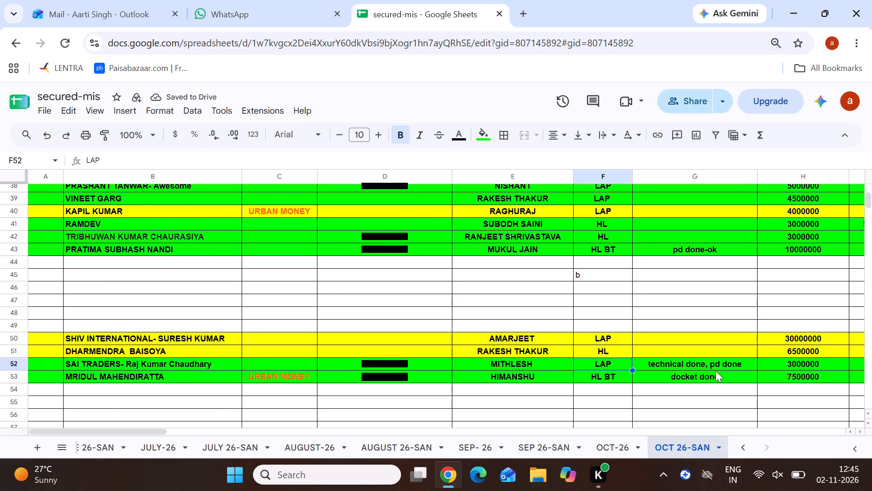
click(715, 371)
scroll(327, 288, up, 14)
click(216, 259)
click(465, 258)
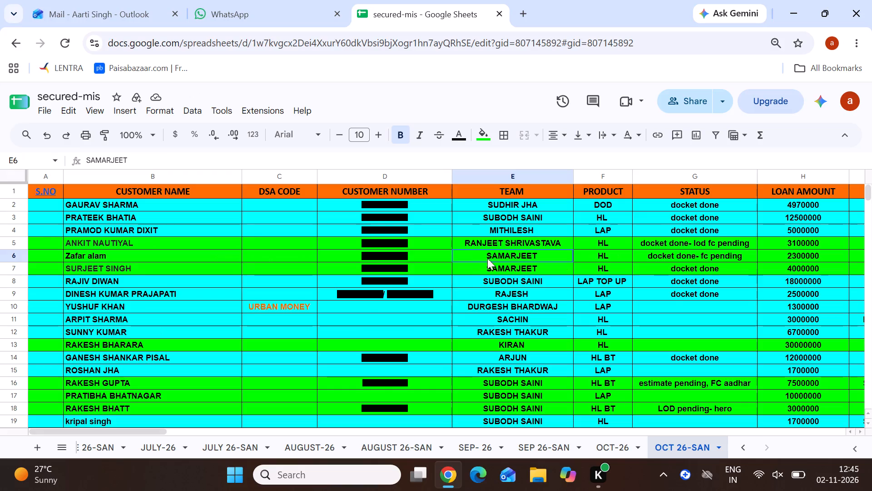
drag(561, 258, 565, 258)
click(735, 261)
drag(198, 350, 278, 348)
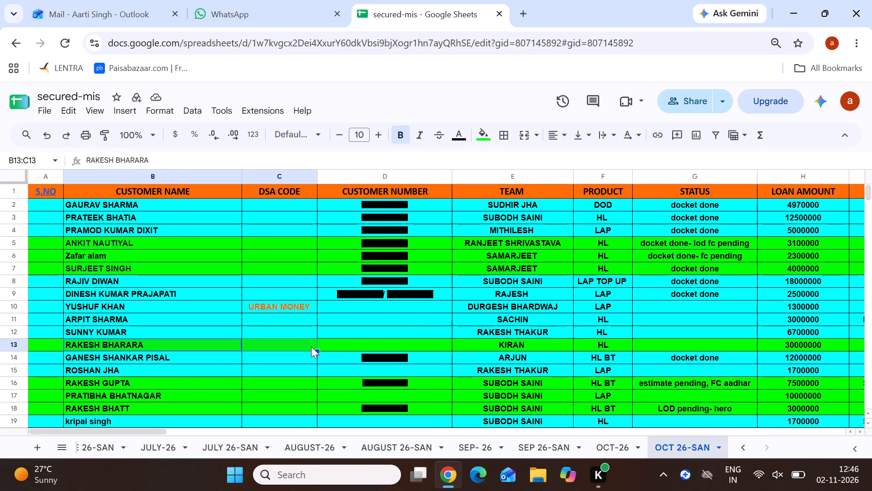
click(391, 344)
click(538, 344)
click(626, 344)
scroll(487, 371, down, 2)
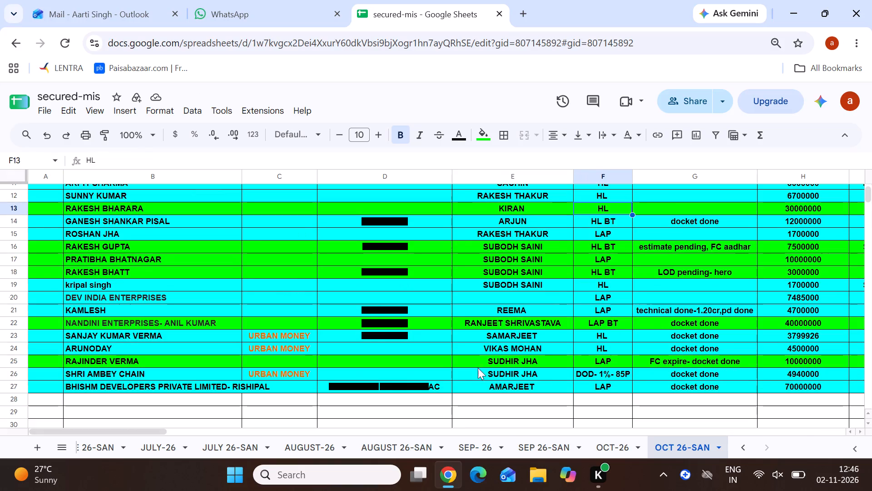
click(426, 327)
click(560, 327)
click(641, 327)
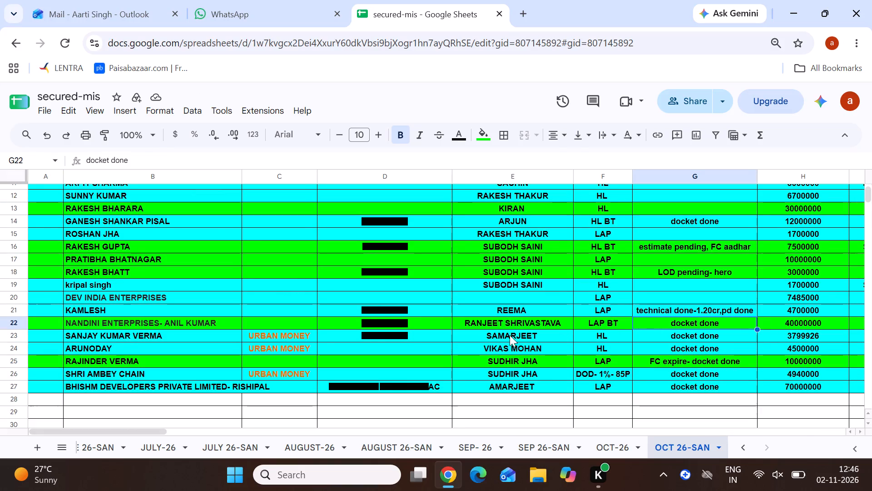
click(528, 360)
drag(181, 360, 198, 360)
click(308, 360)
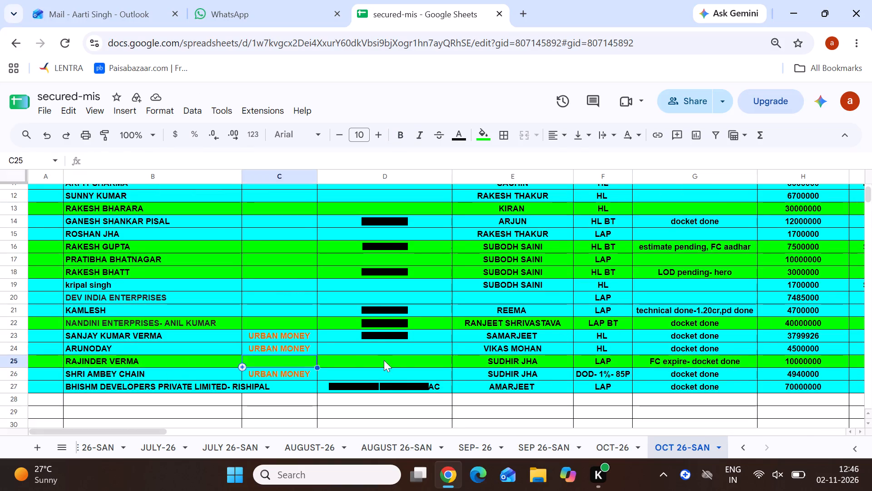
click(396, 360)
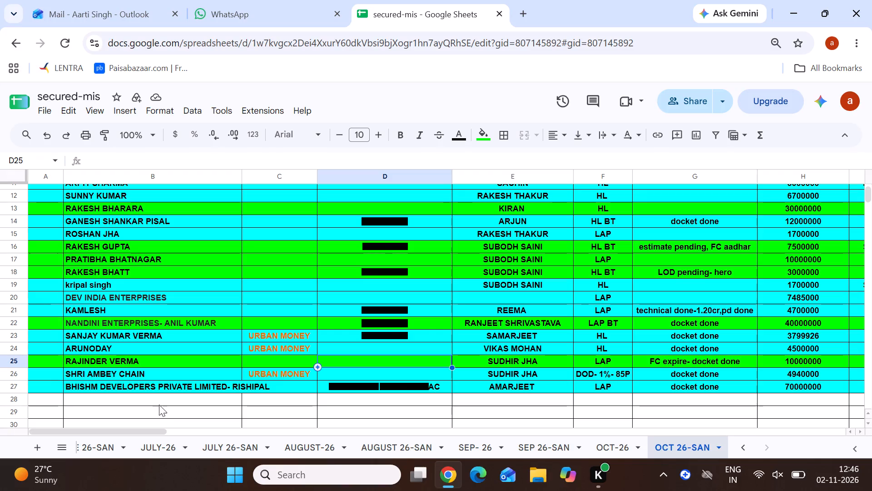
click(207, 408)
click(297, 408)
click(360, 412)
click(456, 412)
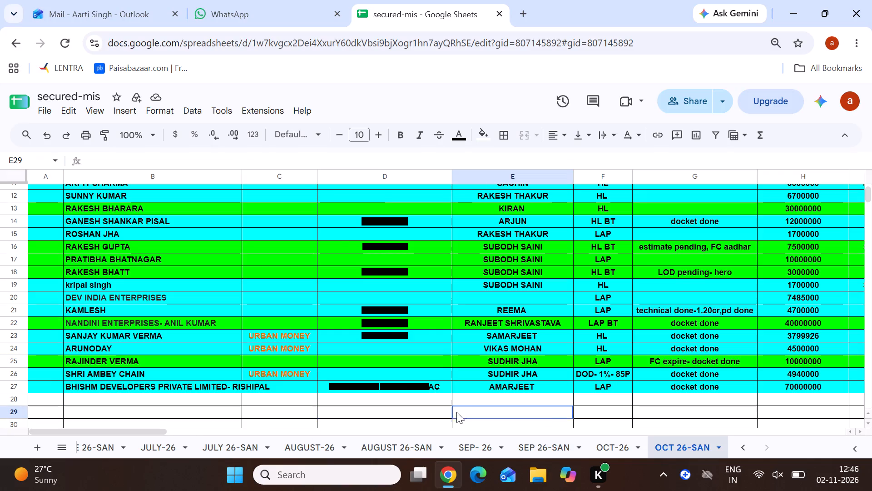
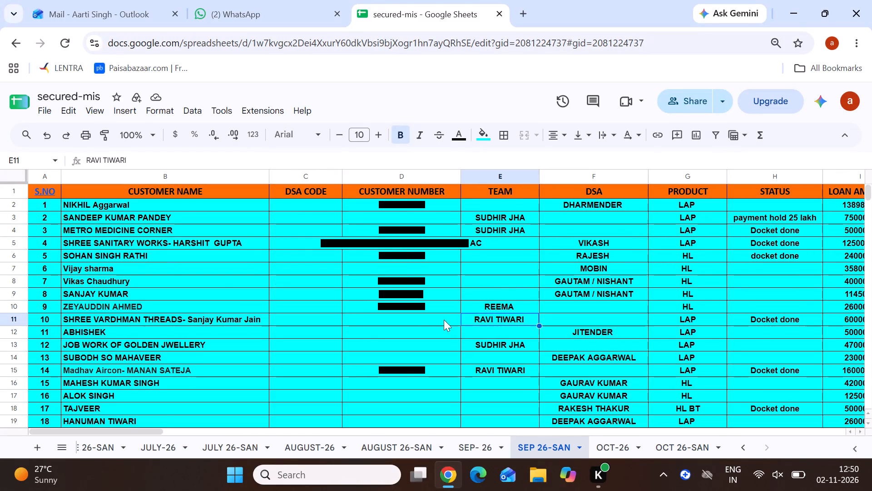
Examine the customer, team, DSA and product details of the SHREE VARDHMAN THREADS case in row 11 of the SEP 26-SAN sheet.
click(417, 322)
drag(299, 322, 318, 322)
click(396, 320)
click(522, 319)
click(605, 320)
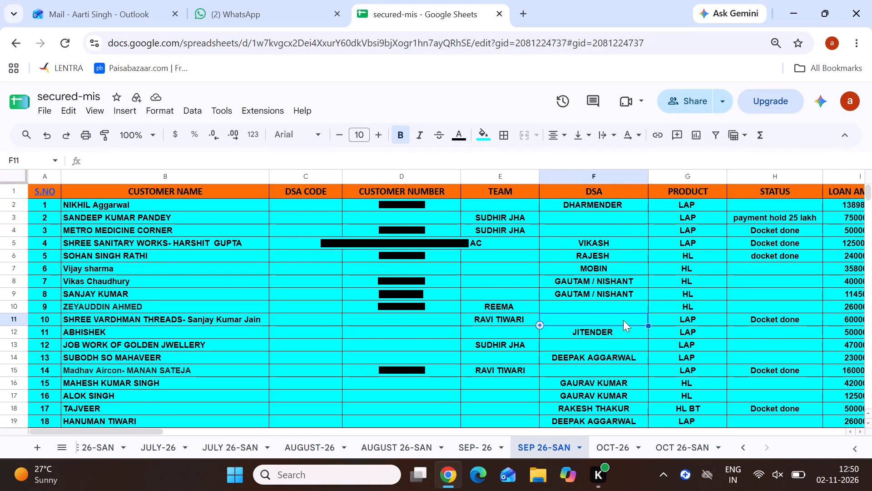
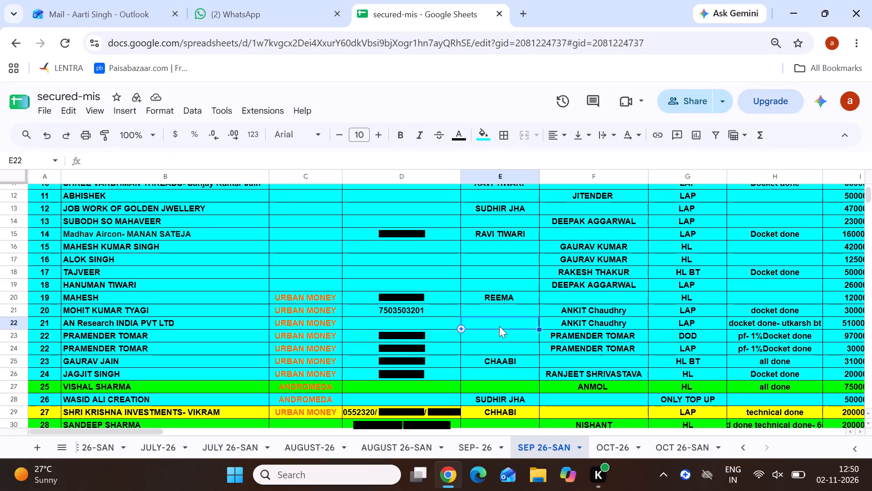
Save the spreadsheet with the SEP 26-SAN sheet open.
key(ctrl+s)
key(ctrl+s)
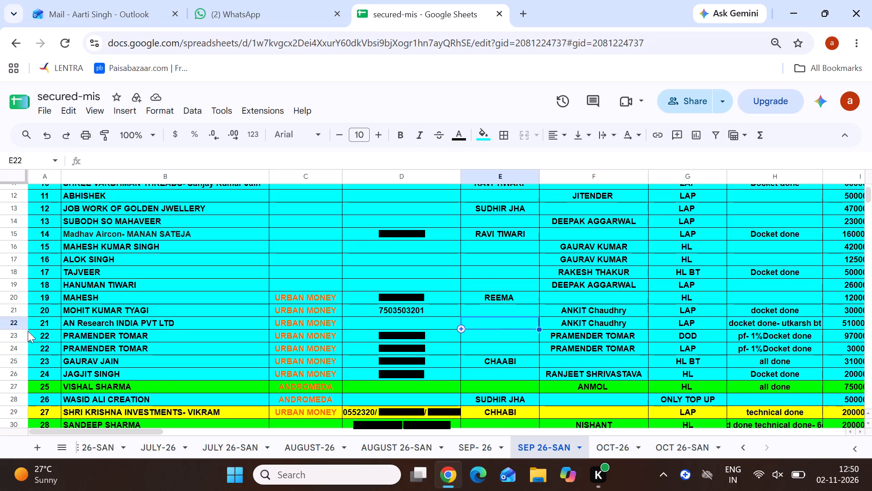
Review the AN Research INDIA PVT LTD case in row 22, checking its serial number, customer, source and column D cells.
click(49, 322)
click(168, 319)
click(342, 322)
click(436, 321)
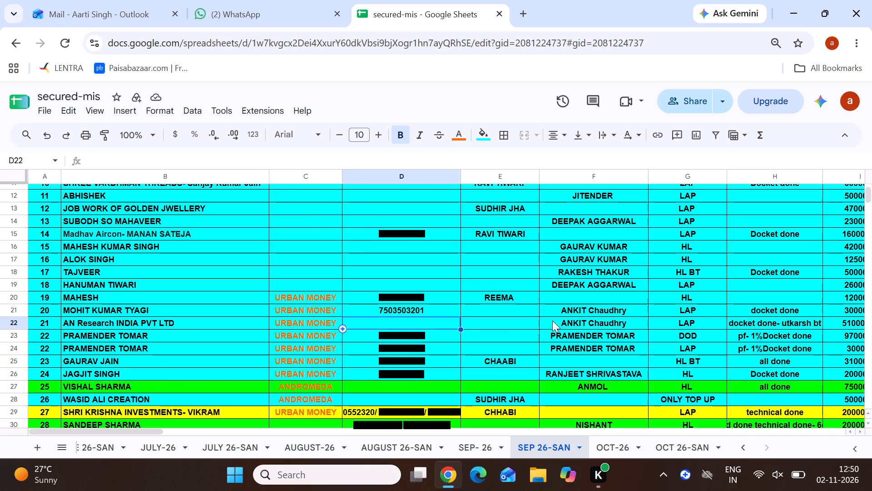
Examine the contact, team, and product cells of the AN Research INDIA PVT LTD case in row 22 of SEP 26-SAN.
click(524, 325)
drag(599, 324, 609, 324)
click(699, 321)
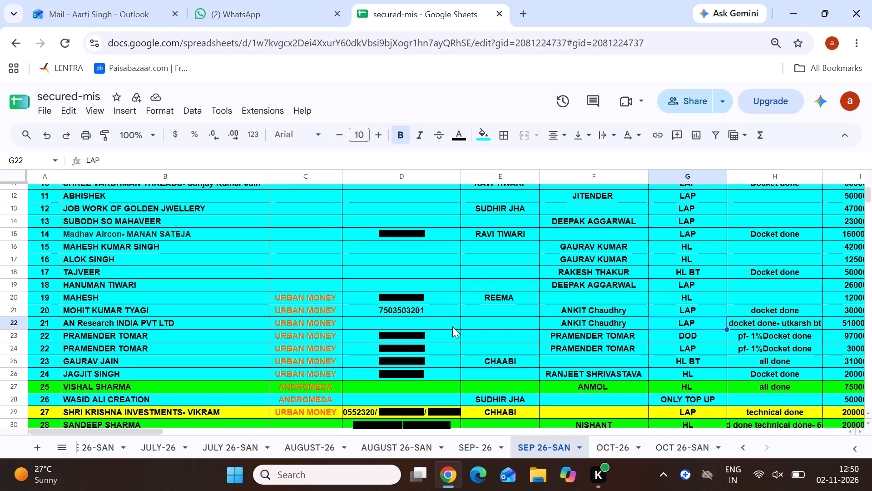
drag(421, 326, 493, 325)
click(645, 324)
drag(404, 324, 516, 323)
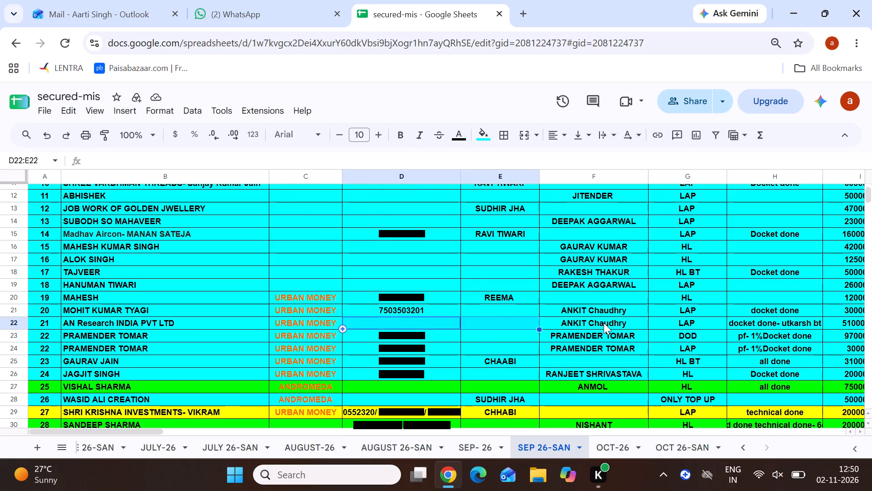
click(604, 323)
drag(407, 322, 473, 322)
click(525, 346)
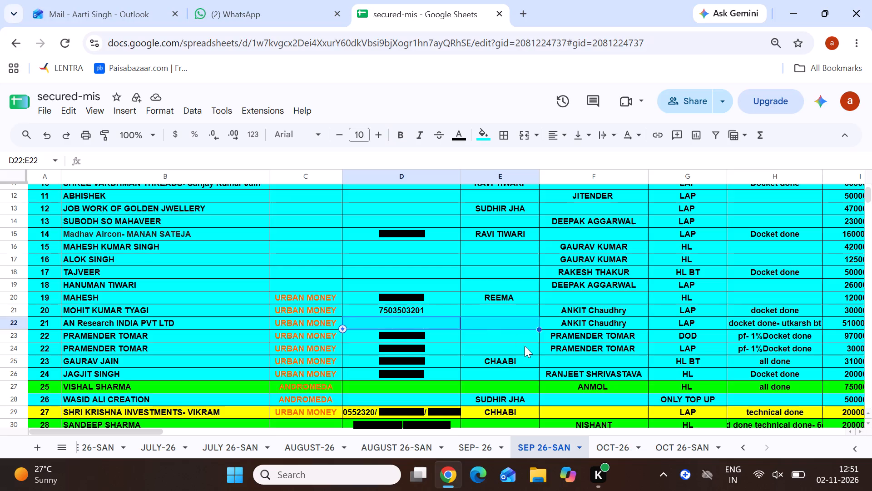
drag(174, 321, 538, 321)
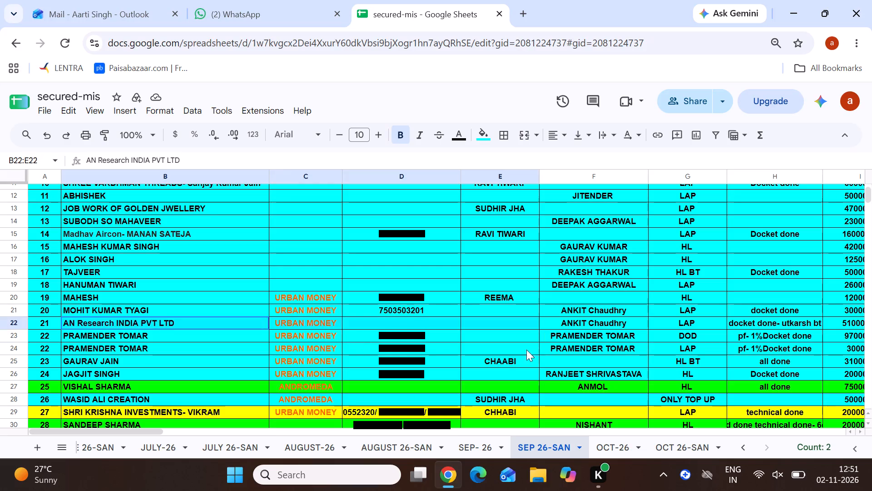
click(526, 350)
drag(390, 319, 508, 325)
click(509, 345)
drag(431, 325, 511, 325)
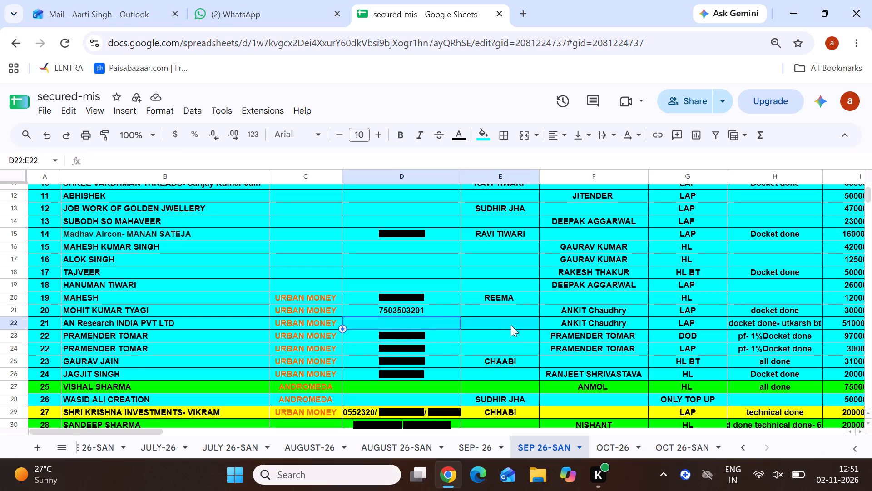
drag(511, 325, 511, 326)
click(514, 344)
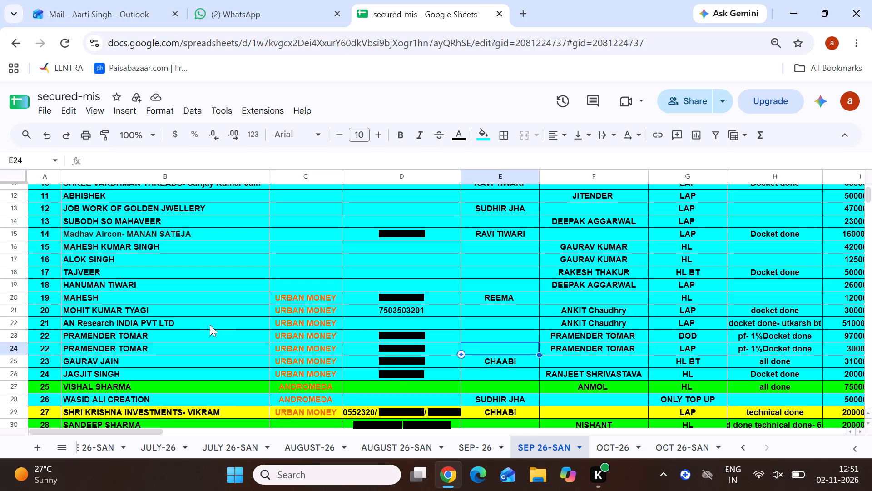
drag(398, 325, 498, 323)
click(494, 338)
drag(419, 322, 490, 322)
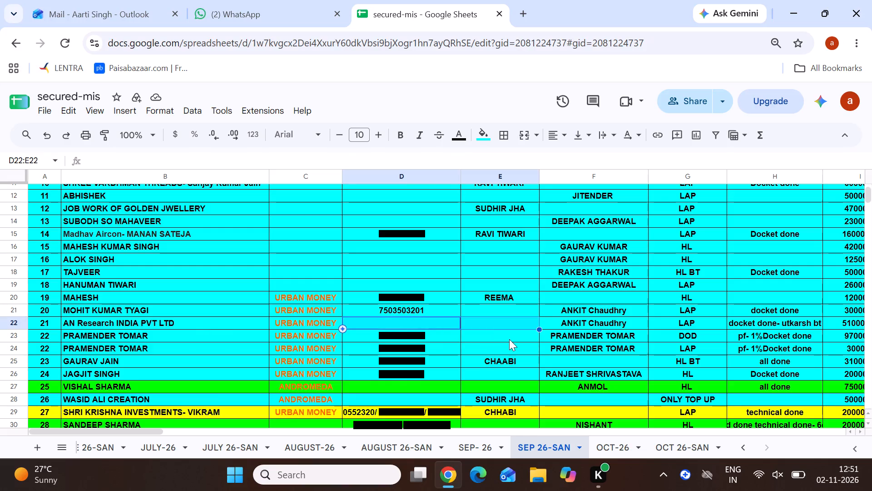
click(509, 339)
drag(421, 323, 480, 323)
click(487, 339)
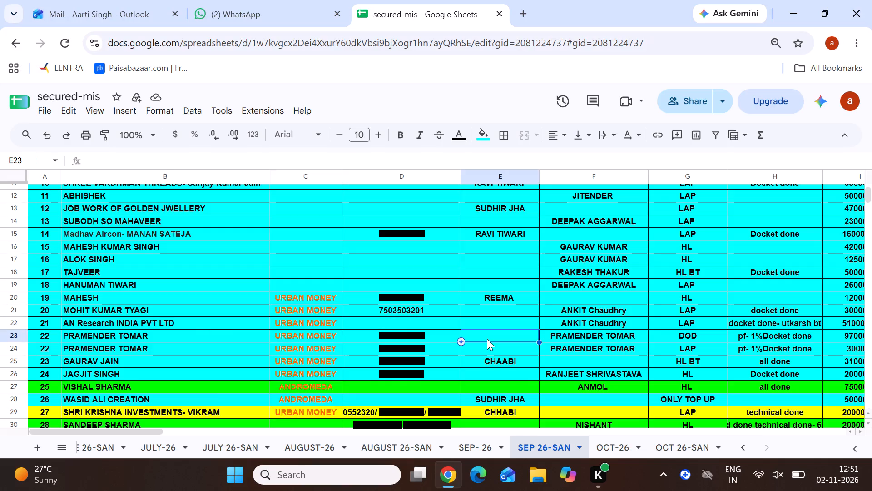
drag(408, 324, 493, 324)
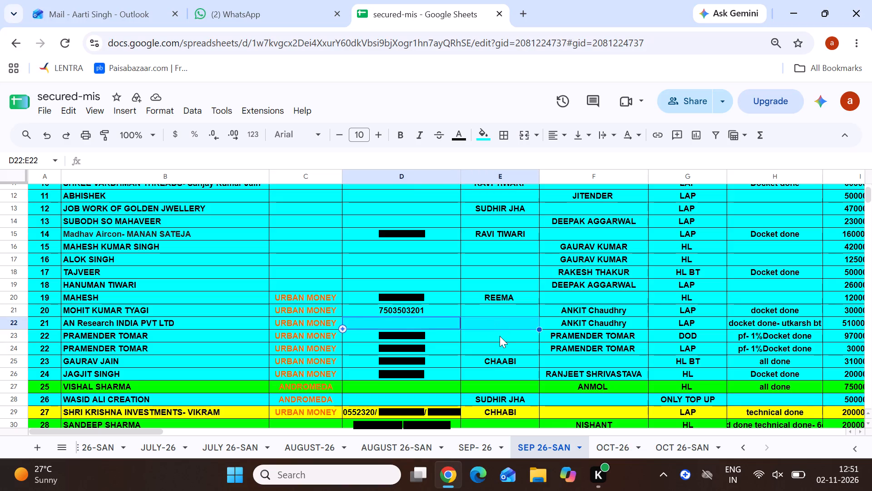
click(500, 336)
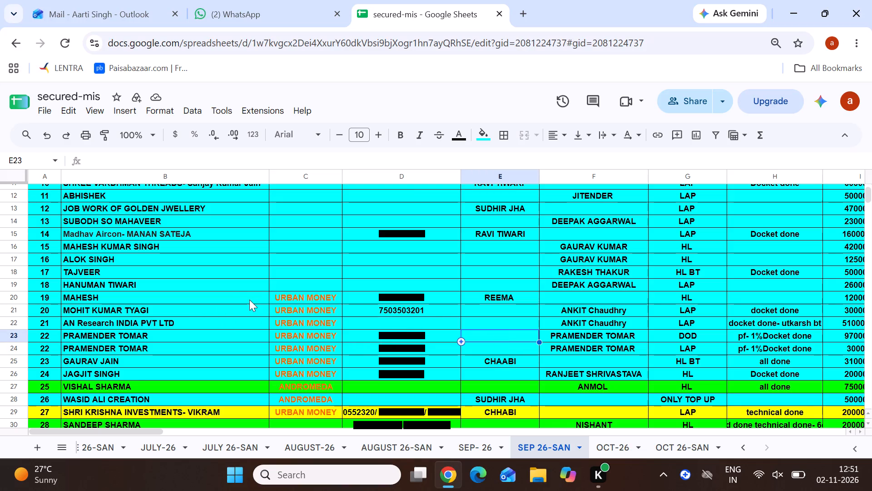
Review the customer names in rows 20 to 29 of SEP 26-SAN and the case rows below them.
drag(238, 296, 249, 411)
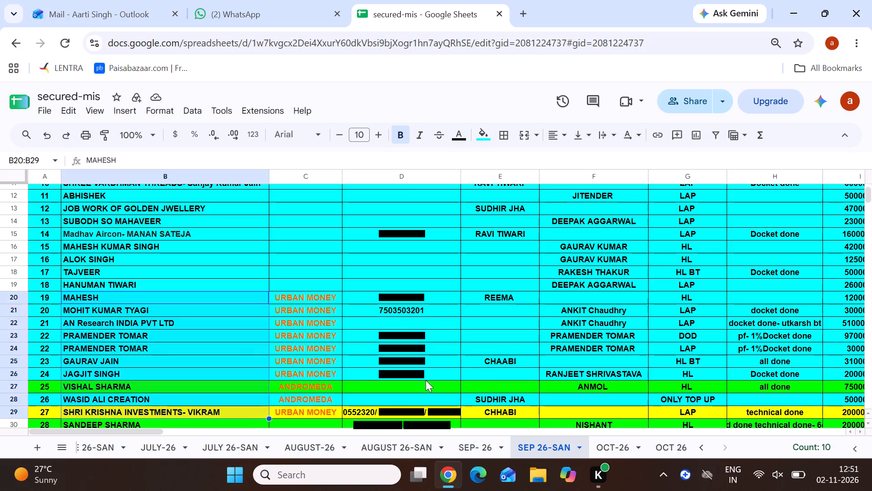
click(472, 370)
drag(251, 297, 255, 406)
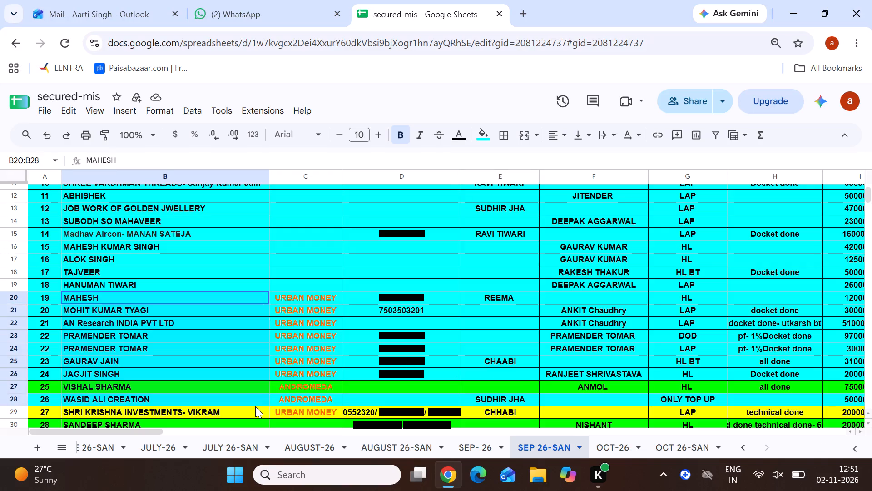
drag(255, 406, 255, 411)
click(477, 344)
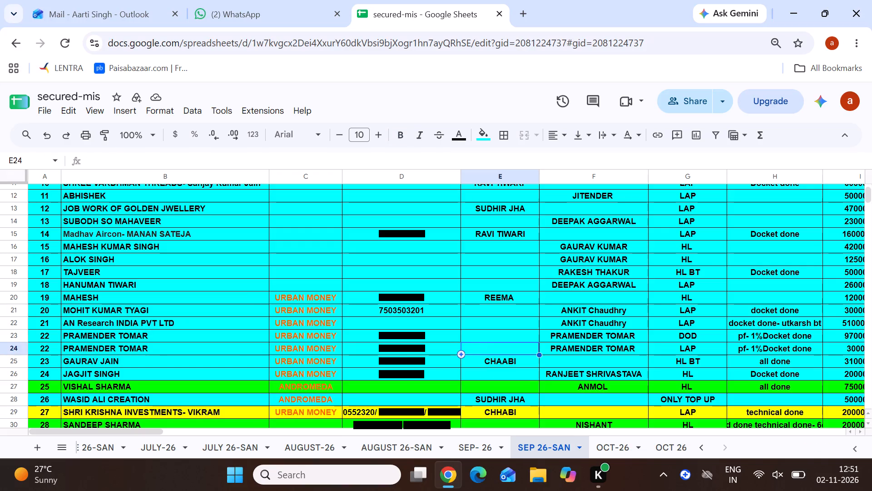
drag(246, 297, 254, 412)
scroll(463, 349, down, 1)
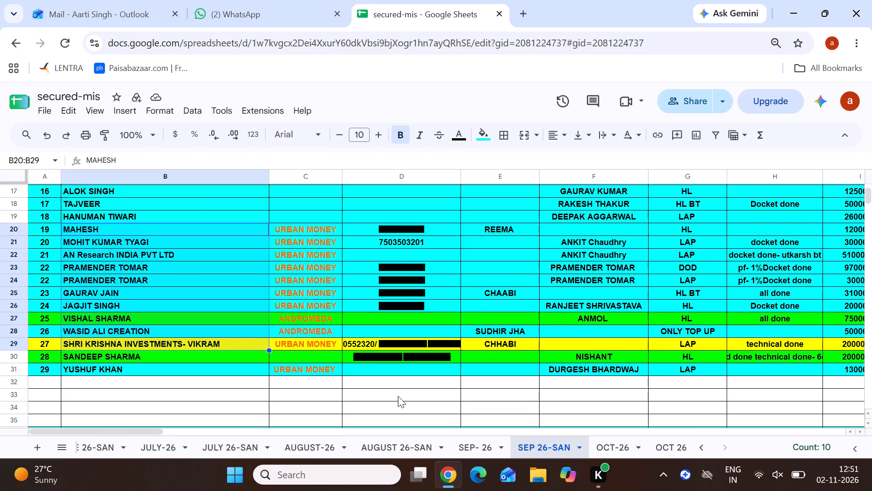
Review the customer names in rows 20 to 31 of the SEP 26-SAN sheet.
click(398, 396)
click(555, 395)
drag(243, 229, 254, 291)
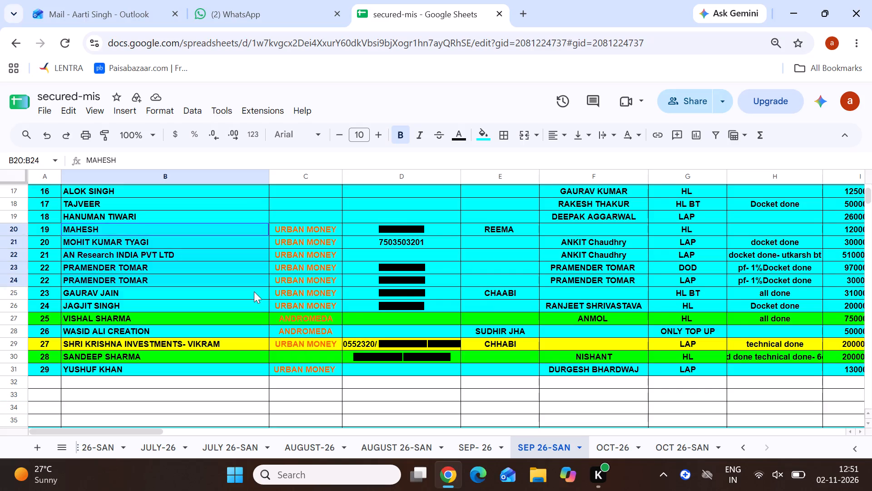
drag(254, 291, 254, 368)
click(377, 408)
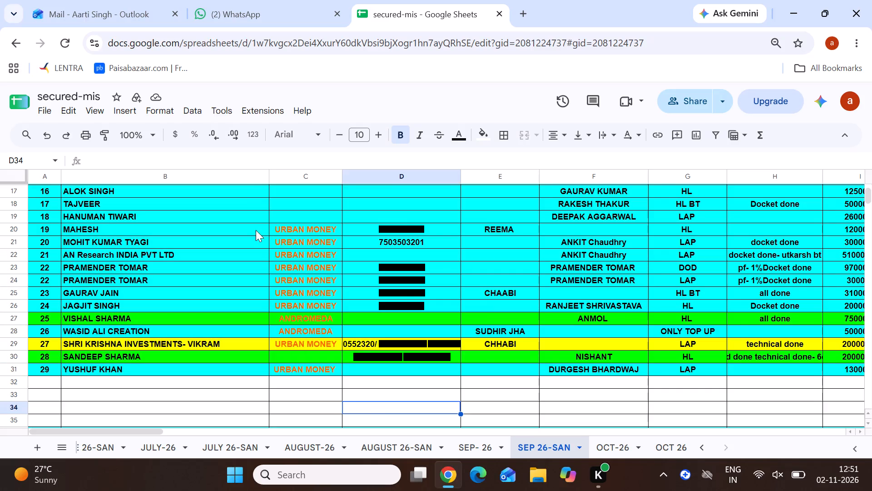
drag(256, 230, 260, 346)
click(262, 374)
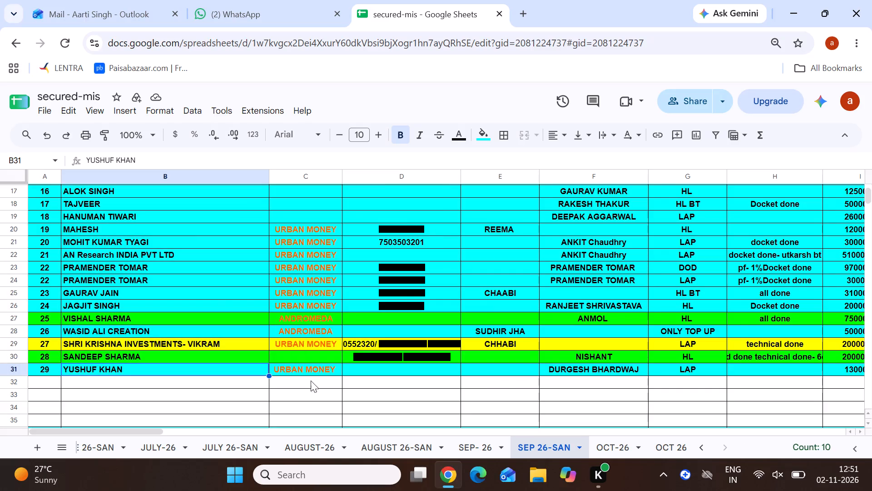
Examine the customer number, team, DSA, product and status cells of the SHREE SANITARY WORKS case in row 5.
scroll(474, 325, up, 9)
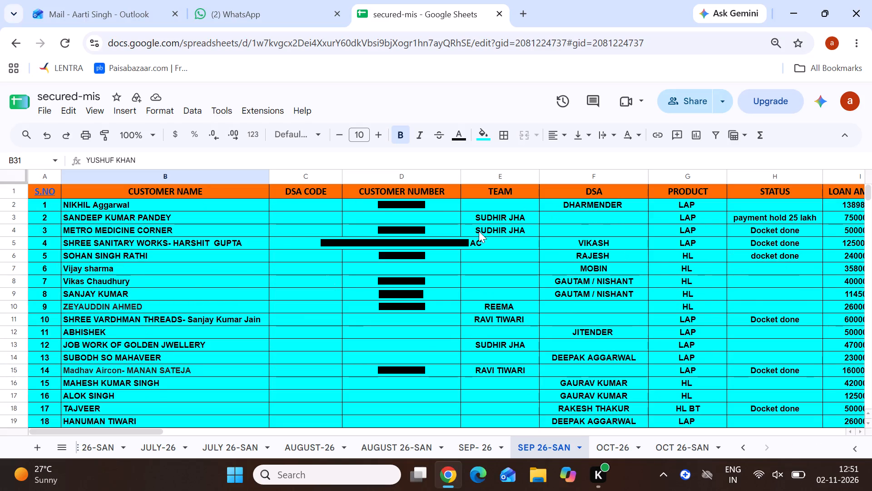
click(428, 245)
click(528, 245)
click(613, 245)
click(717, 246)
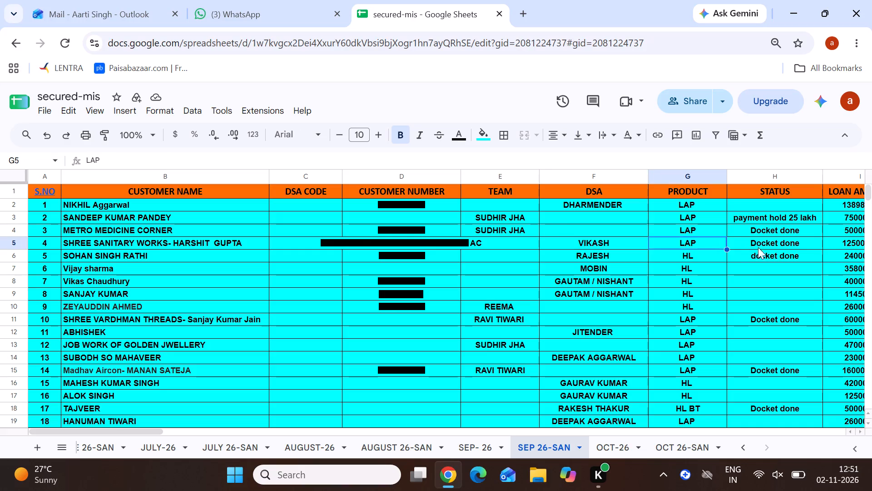
click(788, 245)
click(686, 245)
click(587, 245)
click(499, 245)
click(590, 245)
click(654, 245)
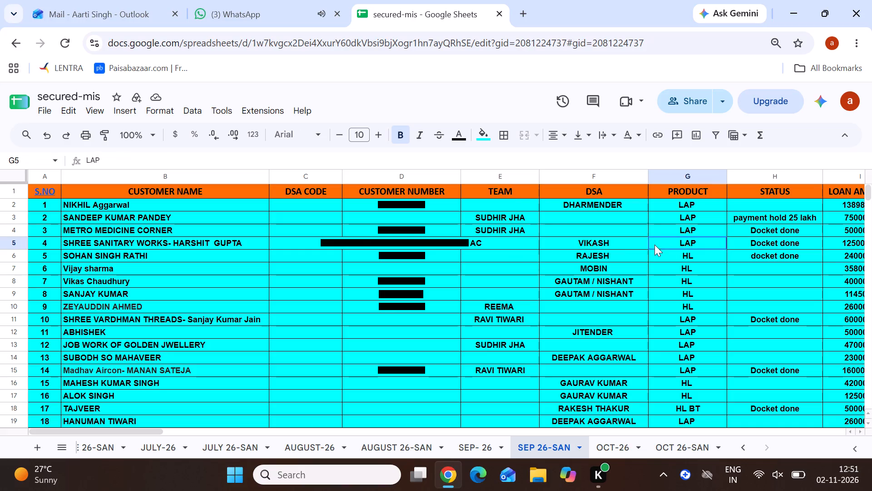
click(581, 245)
click(512, 243)
click(613, 243)
click(682, 243)
click(745, 240)
click(659, 242)
click(576, 243)
click(503, 244)
click(570, 244)
click(670, 245)
click(792, 245)
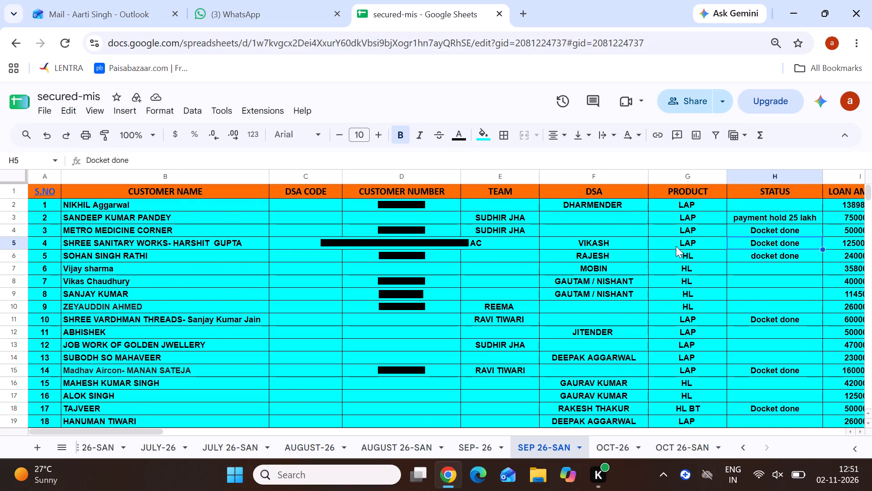
Look over the SEP 26-SAN case rows and check the DSA code, customer number and team cells in row 7.
scroll(679, 245, down, 2)
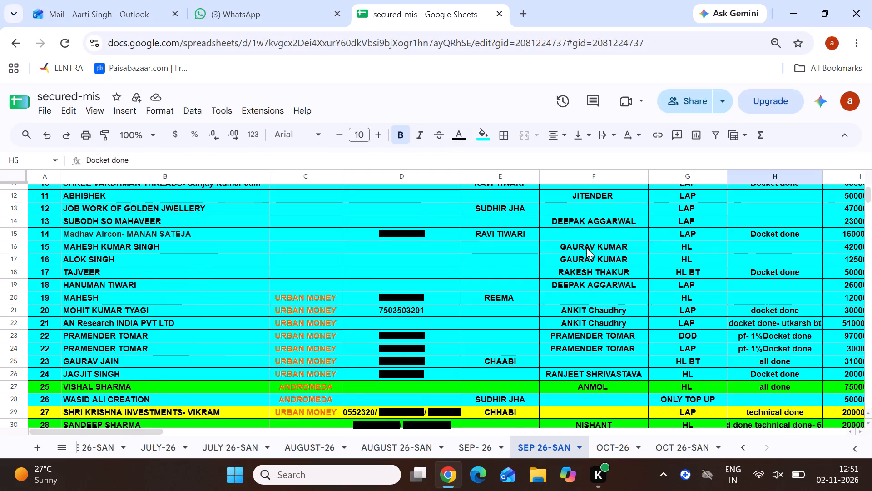
scroll(587, 247, up, 5)
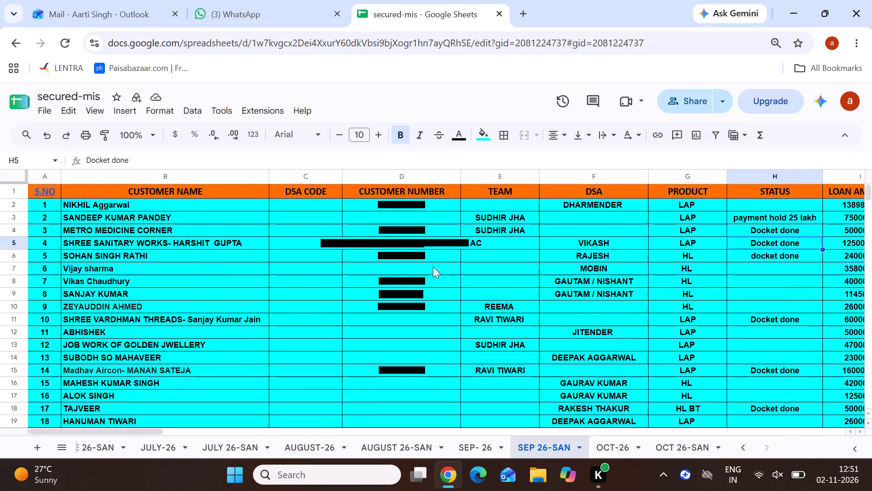
click(401, 269)
click(517, 271)
drag(317, 271, 494, 270)
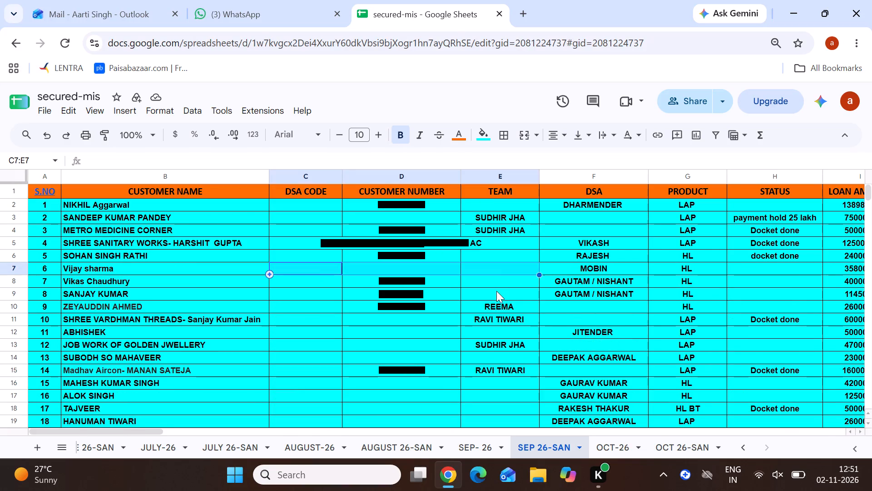
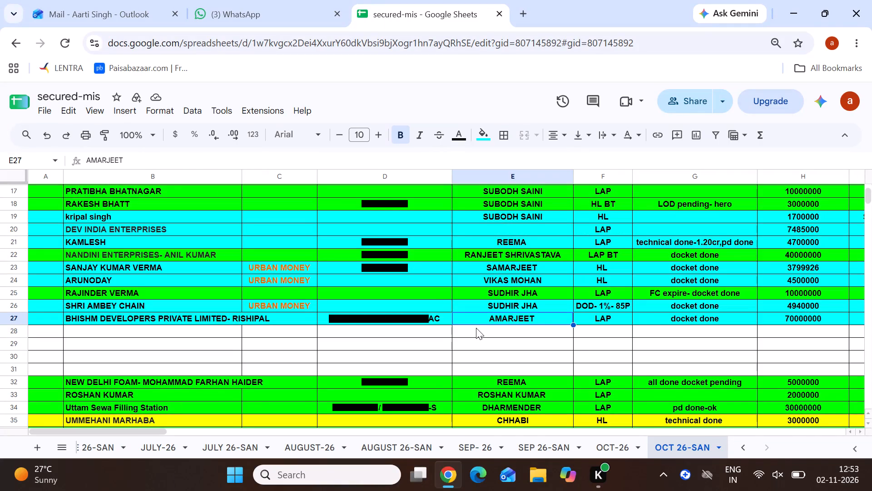
Select the DEV INDIA ENTERPRISES customer name cell in row 20 of the OCT 26-SAN sheet.
click(163, 231)
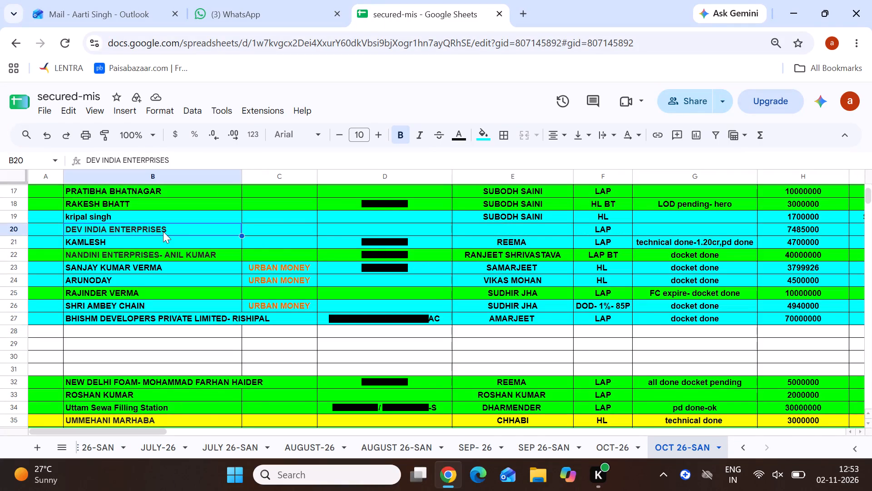
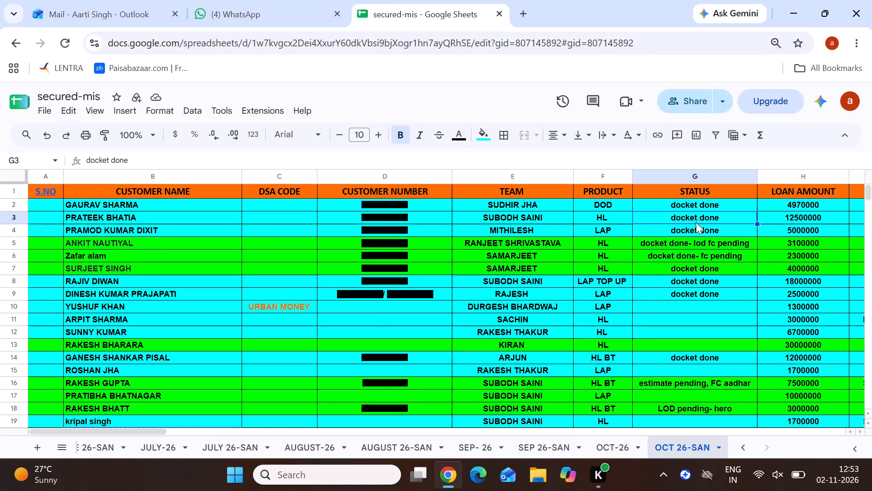
Review the customer name, team, product and status cells of the case in row 3 of OCT 26-SAN.
click(619, 222)
click(525, 222)
drag(204, 221, 203, 220)
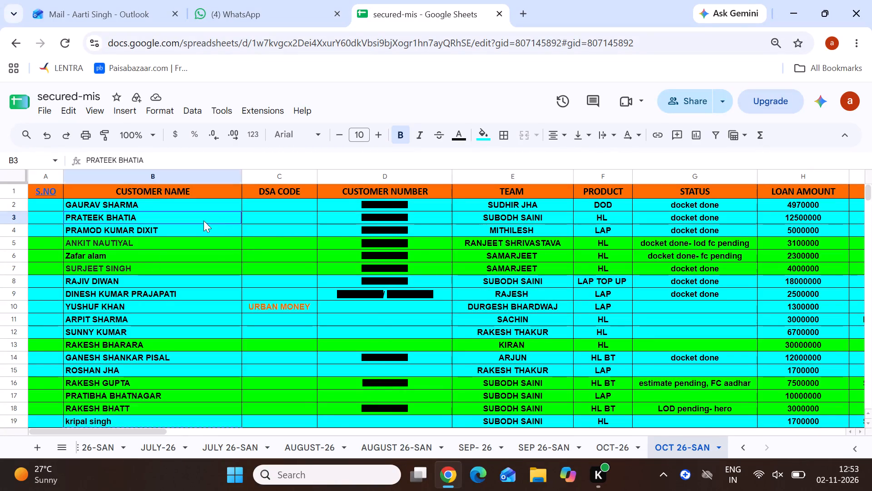
drag(203, 220, 523, 217)
click(647, 217)
click(585, 218)
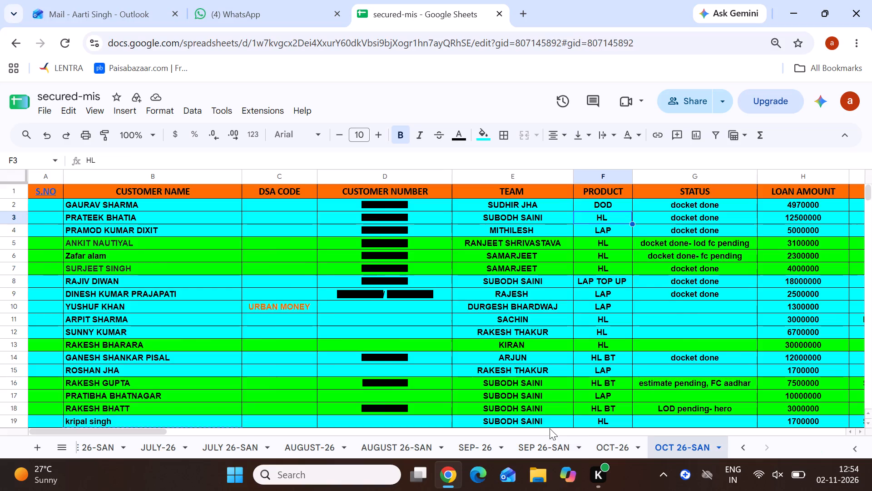
Switch to the SEP 26-SAN sheet and examine the case rows near its beginning.
click(543, 449)
scroll(232, 272, up, 9)
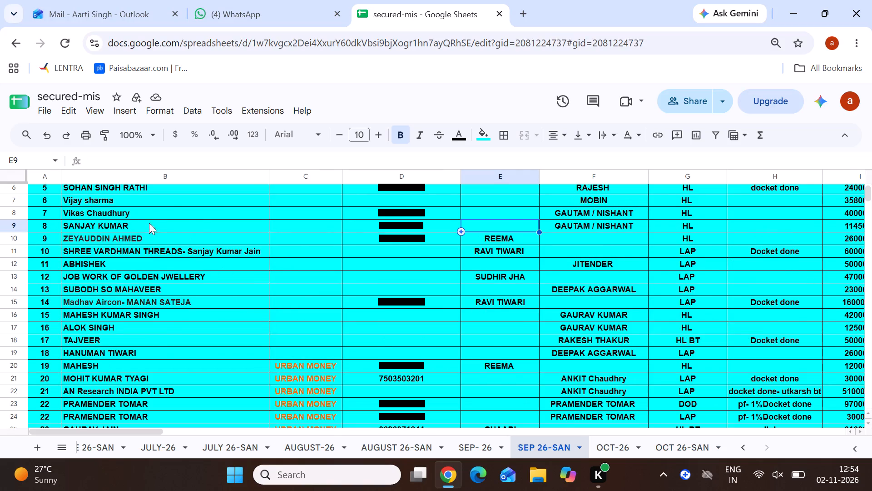
Clear the "payment hold 25 lakh" status of the LAP case in row 3 of SEP 26-SAN and save the spreadsheet.
drag(147, 216, 660, 220)
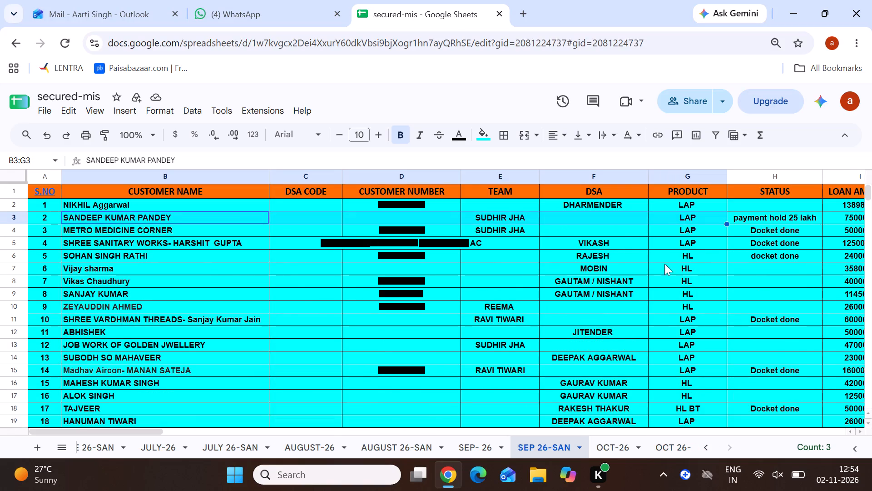
drag(153, 434, 180, 436)
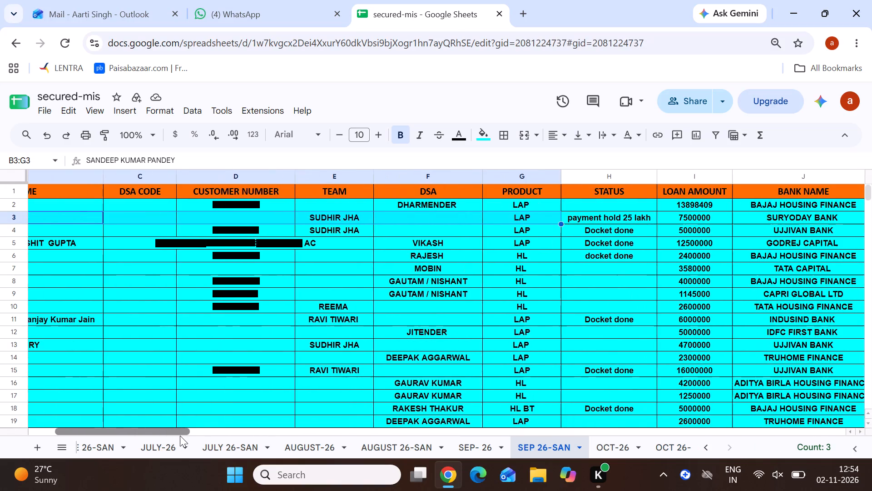
drag(180, 436, 139, 437)
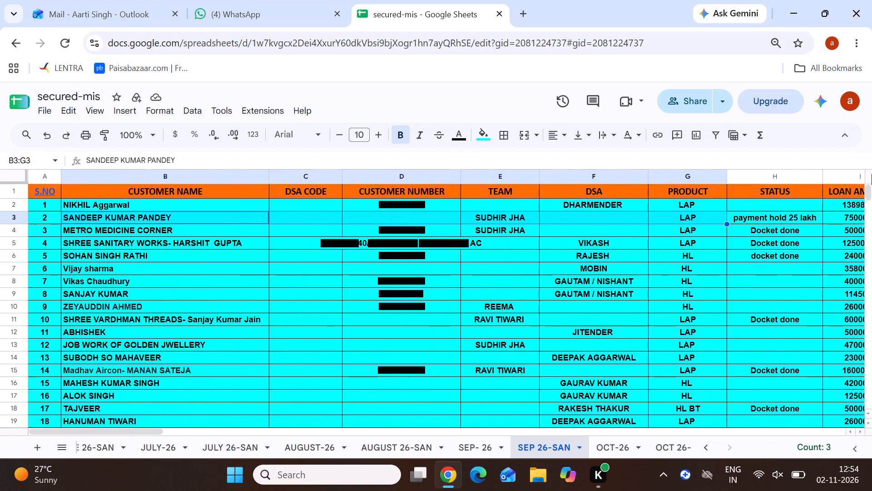
click(793, 218)
key(BackSpace)
click(774, 288)
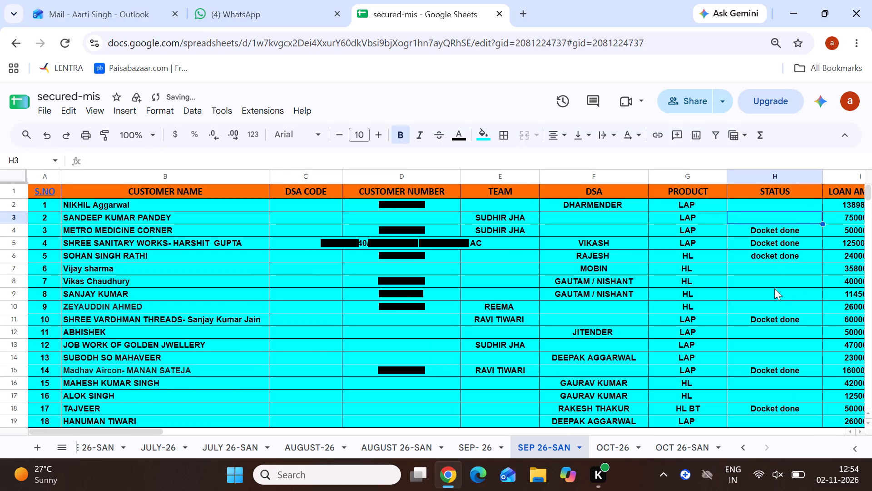
key(ctrl+s)
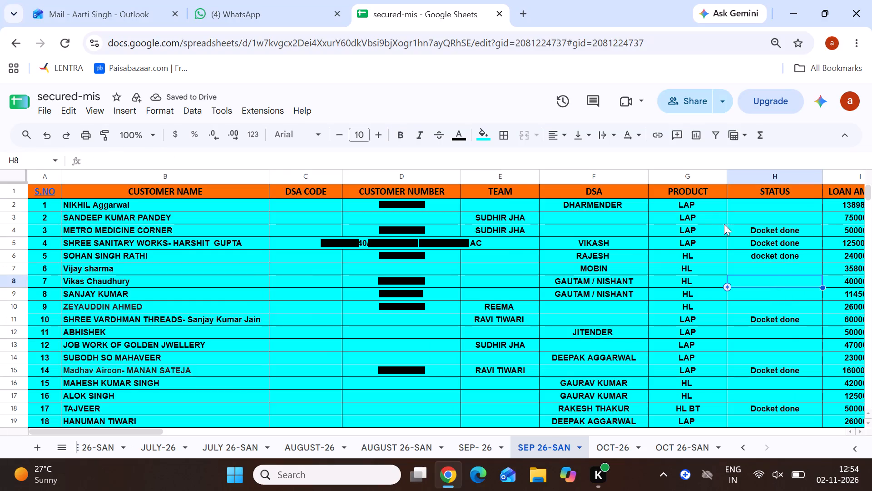
Review the status, loan amount, bank and banker columns of the SEP 26-SAN cases, including the rows further down, and save again.
click(774, 206)
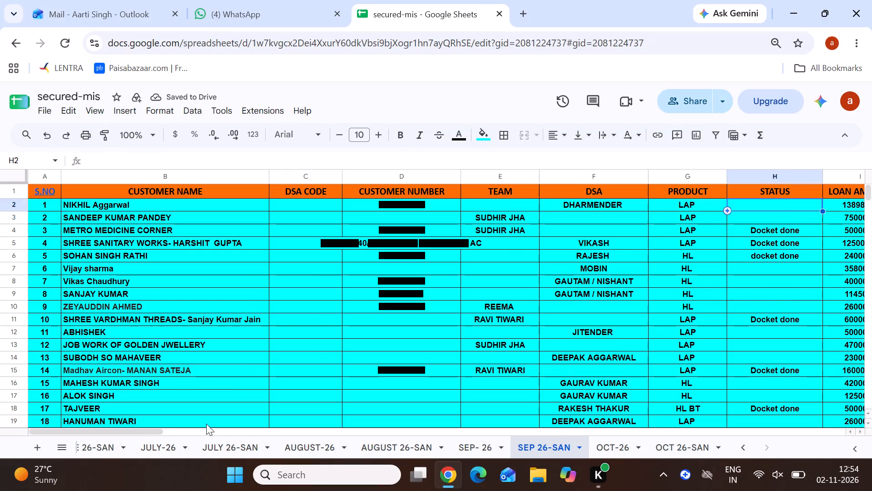
drag(151, 431, 219, 433)
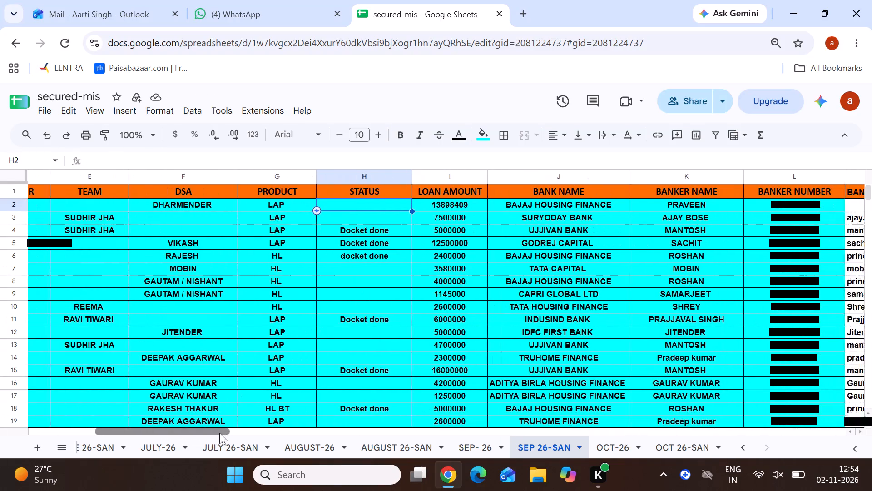
drag(219, 433, 233, 431)
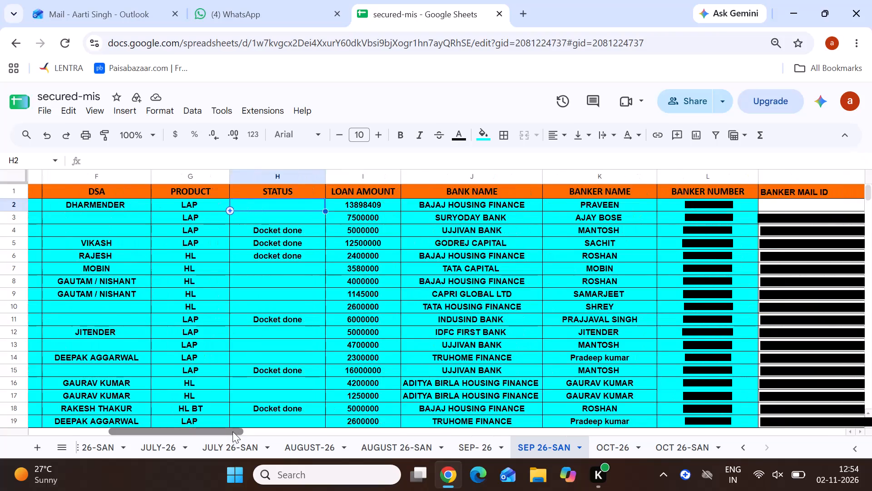
drag(233, 431, 157, 431)
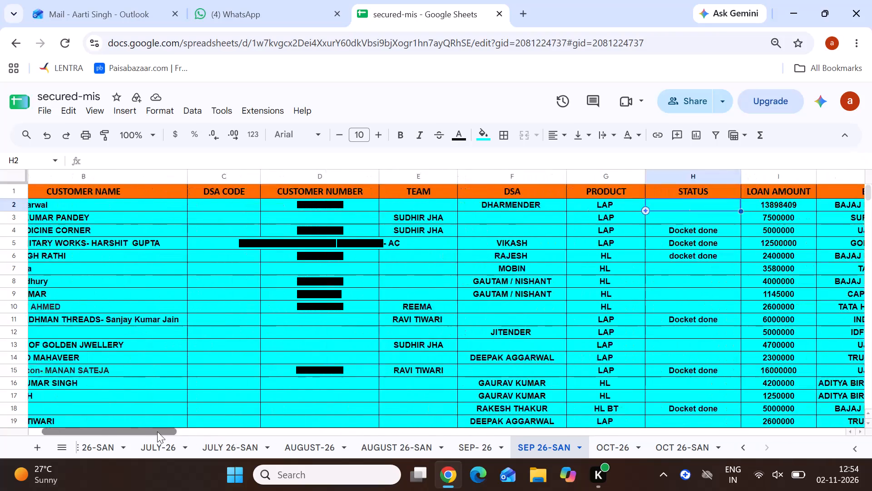
drag(157, 431, 104, 431)
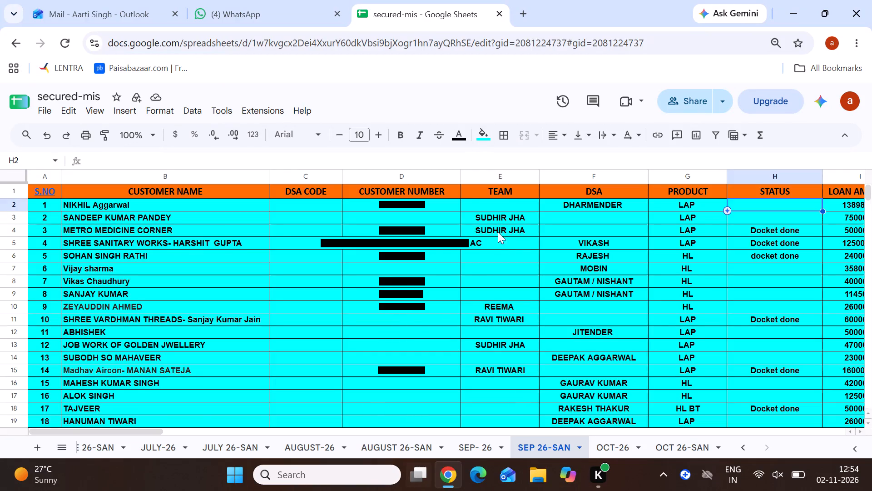
click(735, 276)
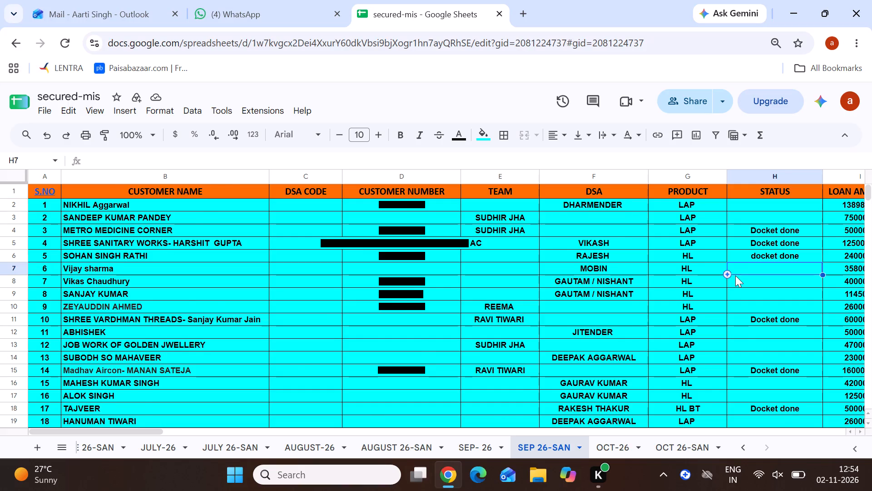
scroll(732, 278, down, 4)
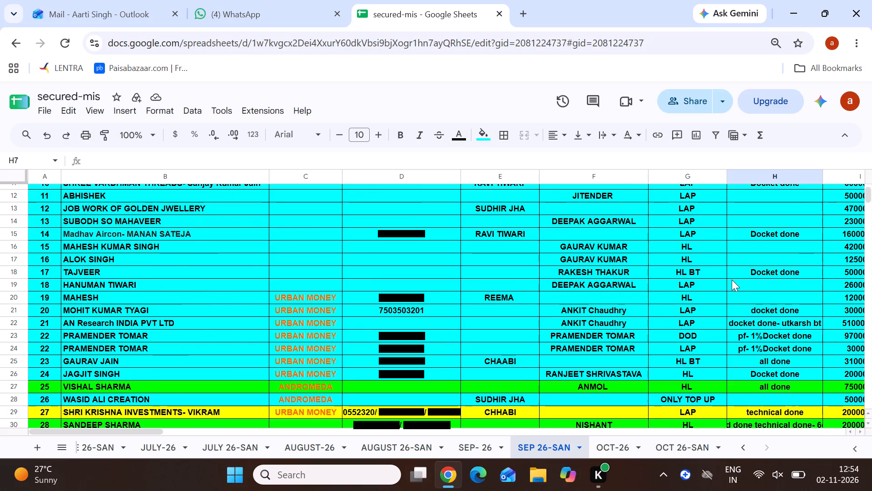
scroll(732, 280, up, 9)
click(749, 289)
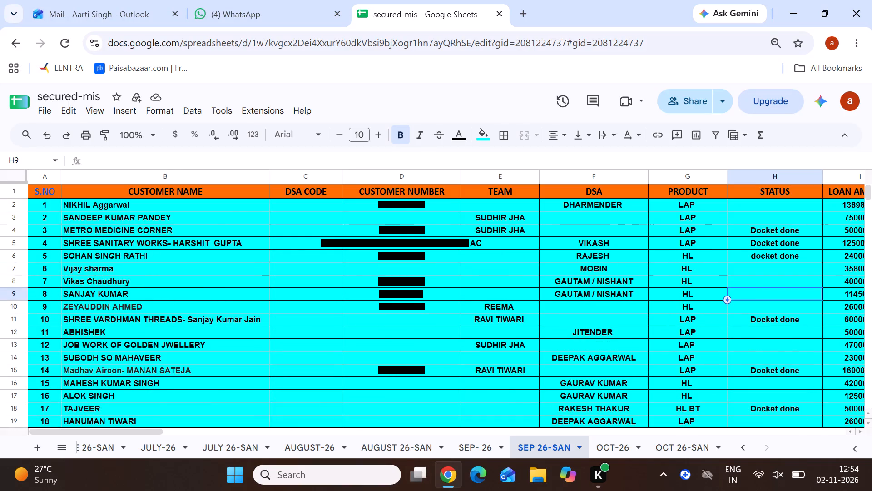
key(ctrl+s)
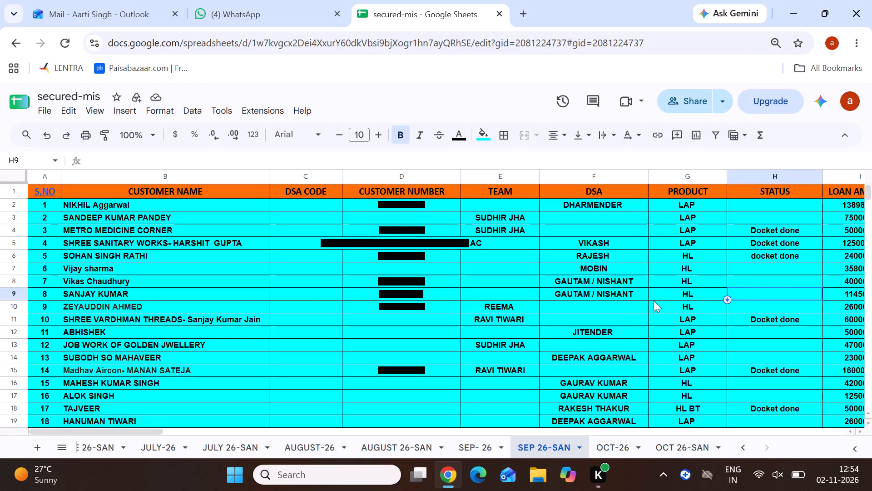
Review the SEP 26-SAN cases across the team, DSA, product, status, loan amount, bank and banker contact columns.
drag(500, 258, 495, 286)
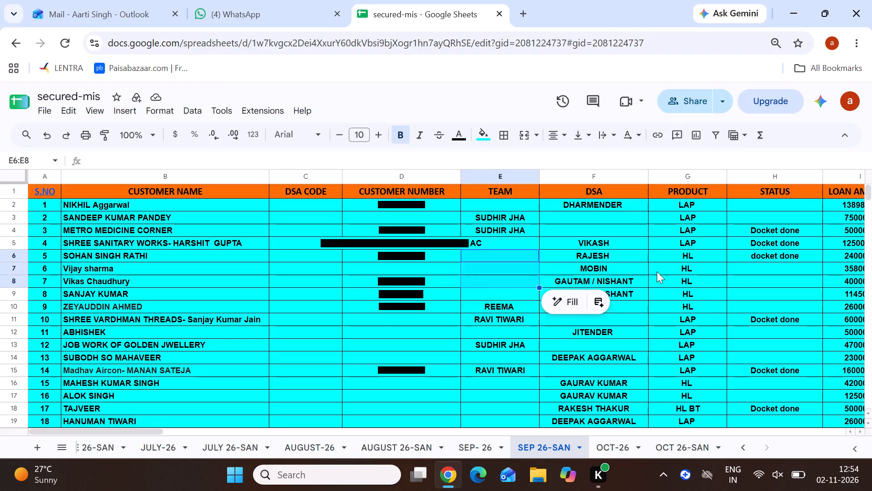
click(657, 271)
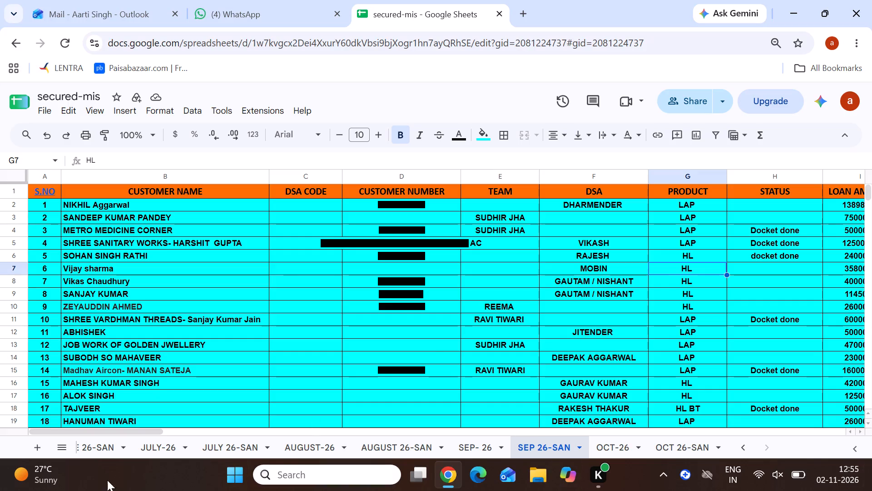
drag(147, 429, 198, 434)
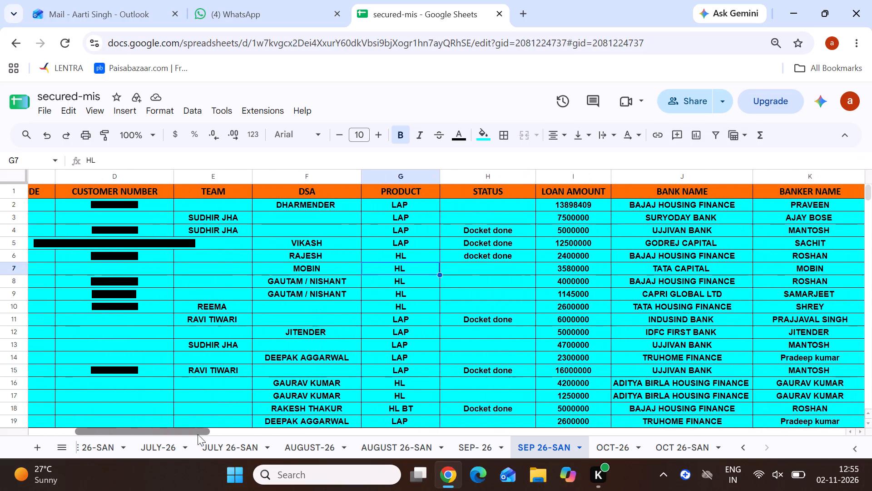
drag(198, 434, 196, 440)
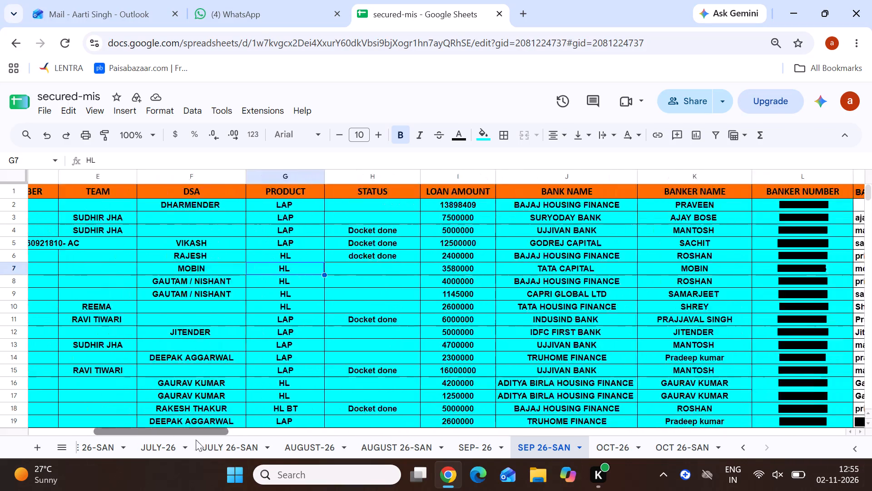
drag(196, 440, 133, 443)
drag(147, 431, 223, 433)
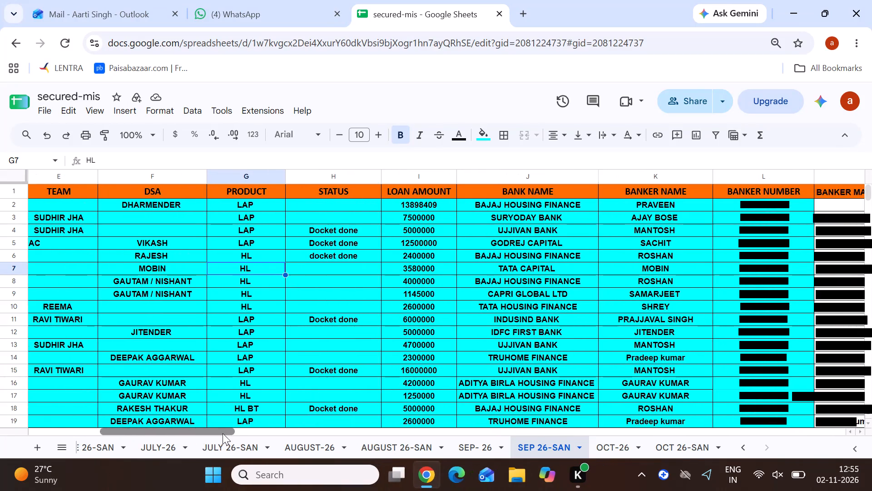
drag(223, 433, 236, 433)
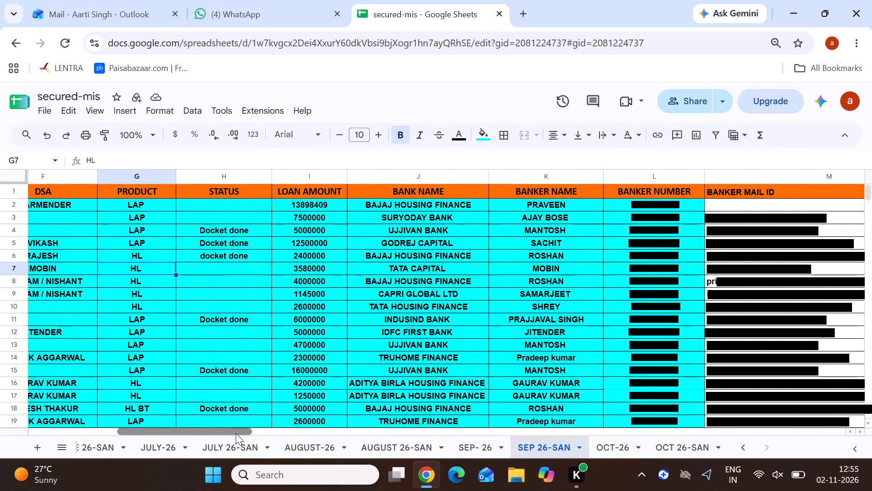
drag(236, 433, 222, 437)
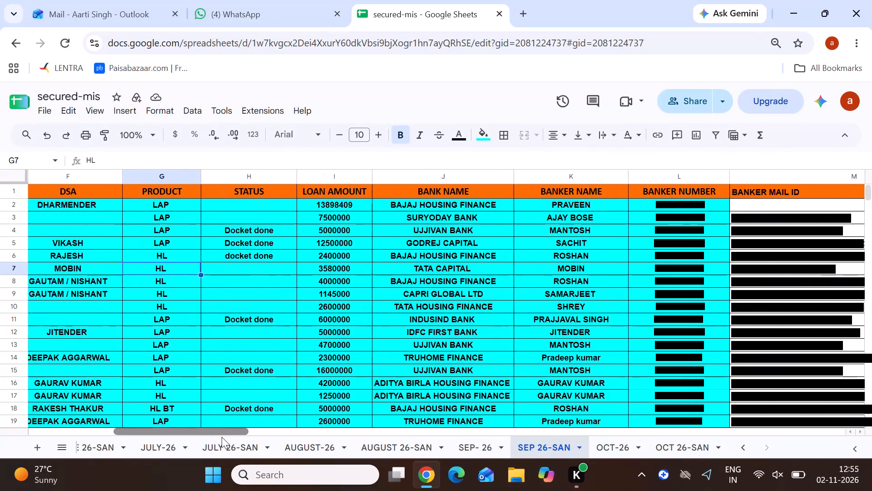
drag(222, 437, 83, 449)
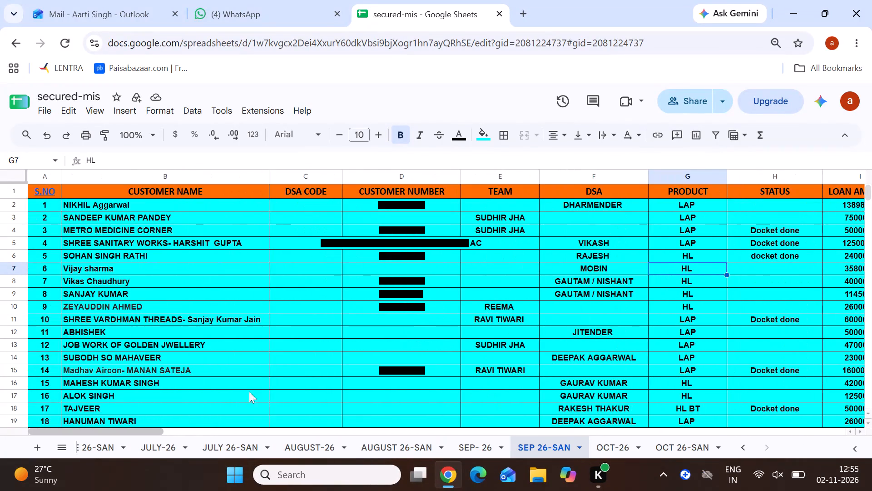
Examine the customer, team, product and status cells of the LAP cases in rows 3 to 5 of SEP 26-SAN.
click(609, 214)
click(664, 222)
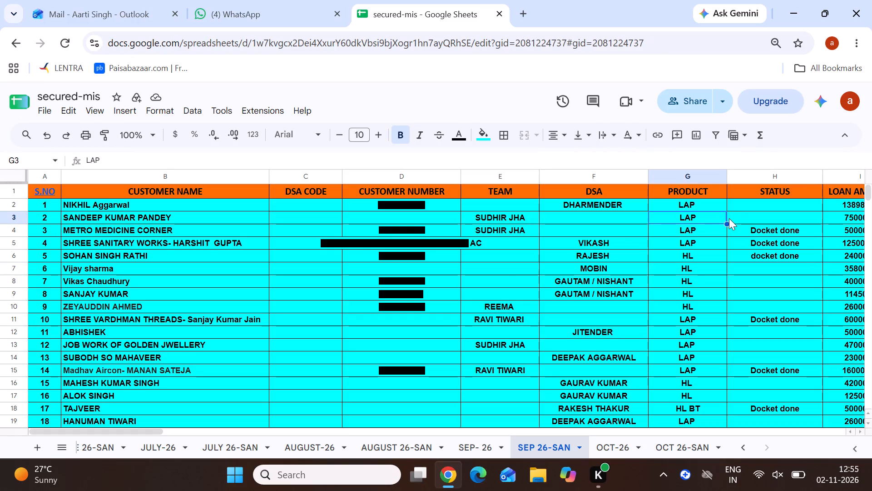
click(729, 218)
click(770, 228)
click(745, 246)
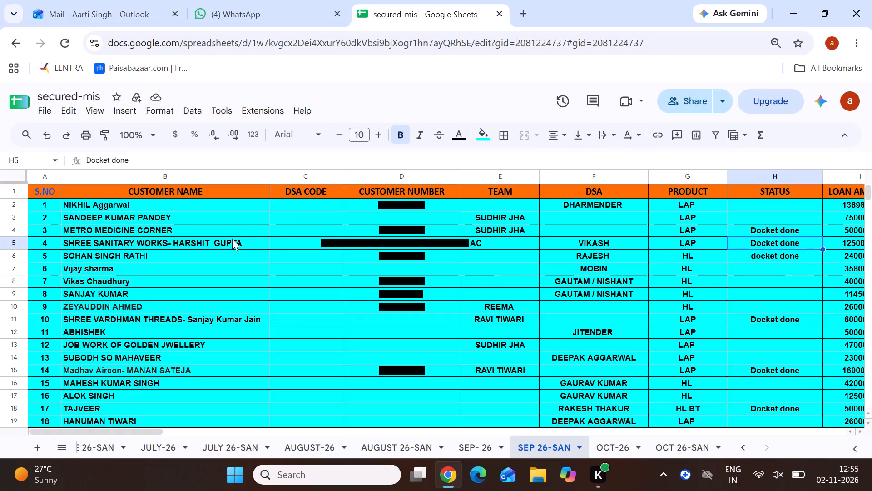
drag(186, 219, 417, 229)
click(510, 253)
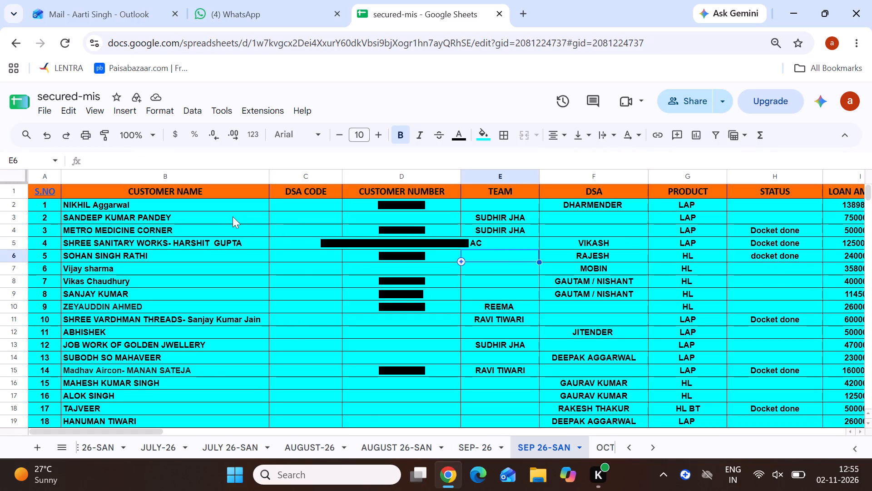
drag(232, 214, 731, 227)
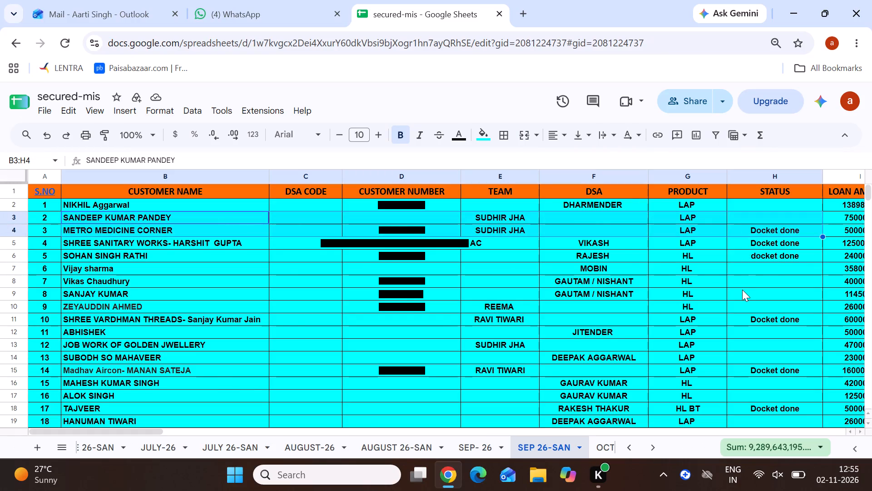
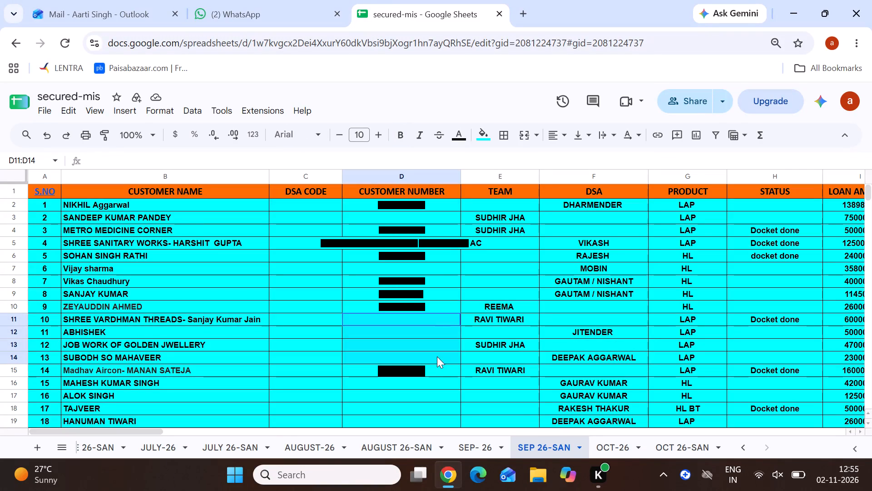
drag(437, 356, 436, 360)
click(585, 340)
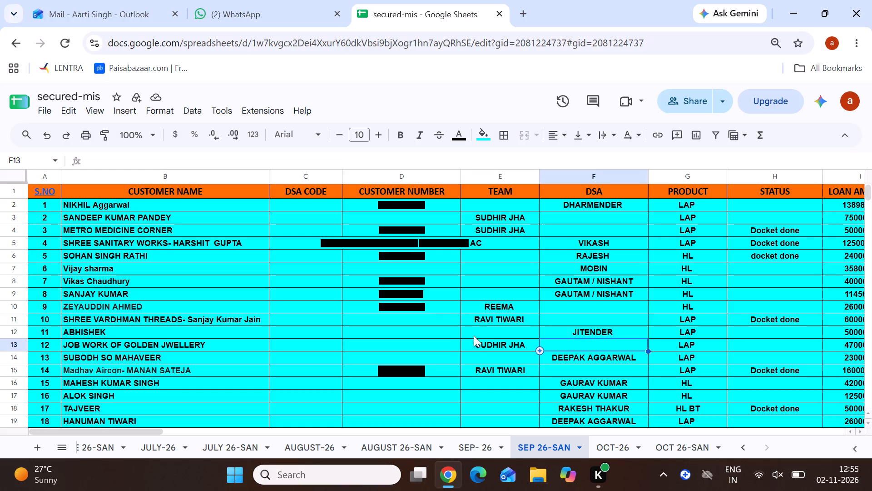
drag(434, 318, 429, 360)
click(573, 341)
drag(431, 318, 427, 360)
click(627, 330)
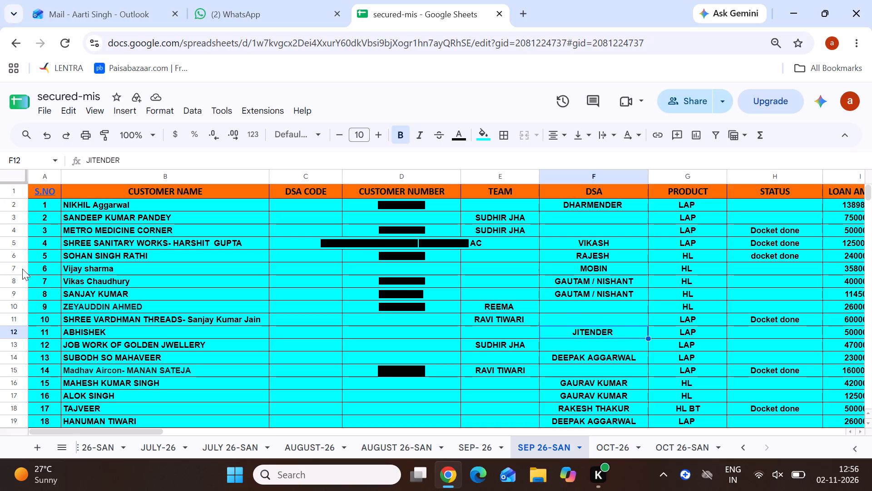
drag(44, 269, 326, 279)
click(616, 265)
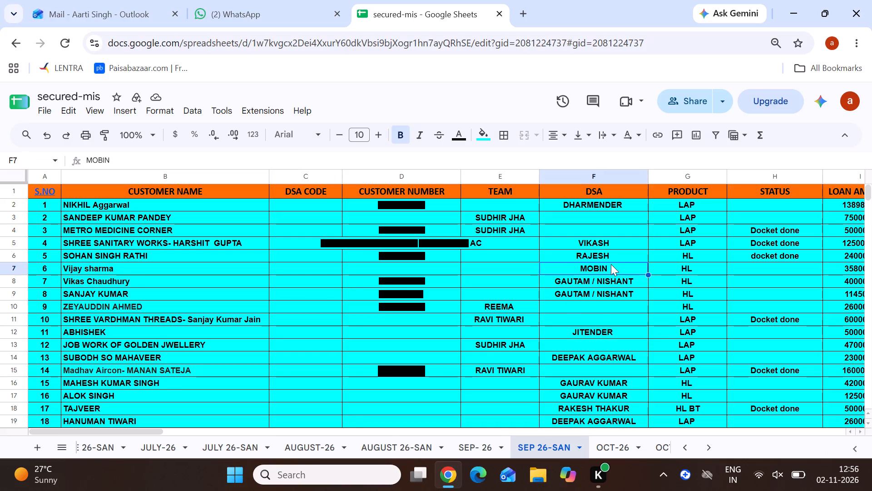
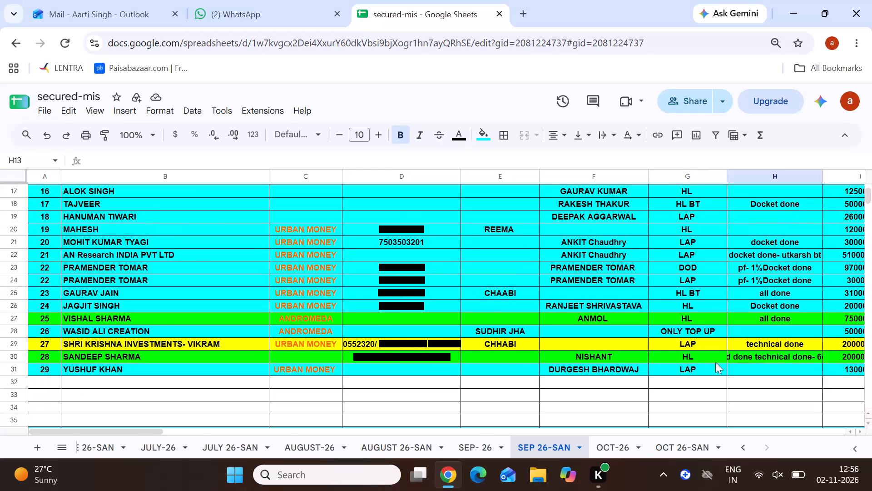
Review the green and yellow cases with serial numbers 25, 27 and 28, checking their customer, DSA, product and status entries.
drag(208, 318, 489, 318)
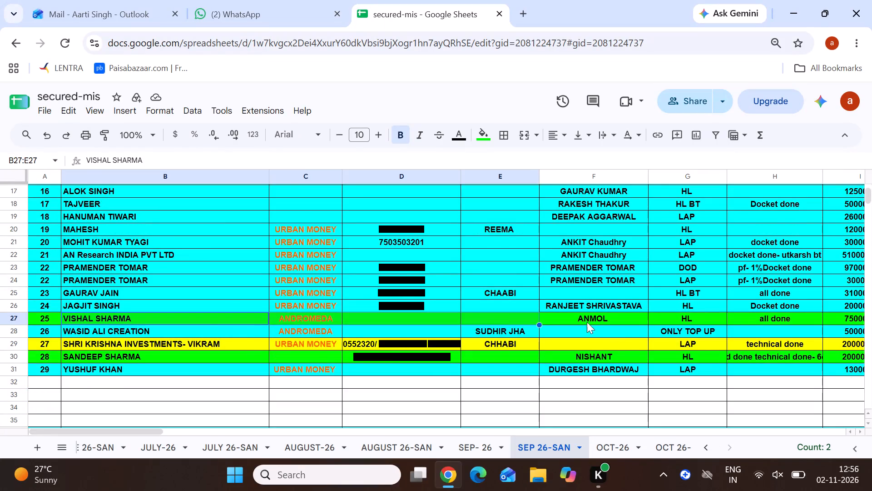
click(585, 318)
click(702, 317)
click(795, 317)
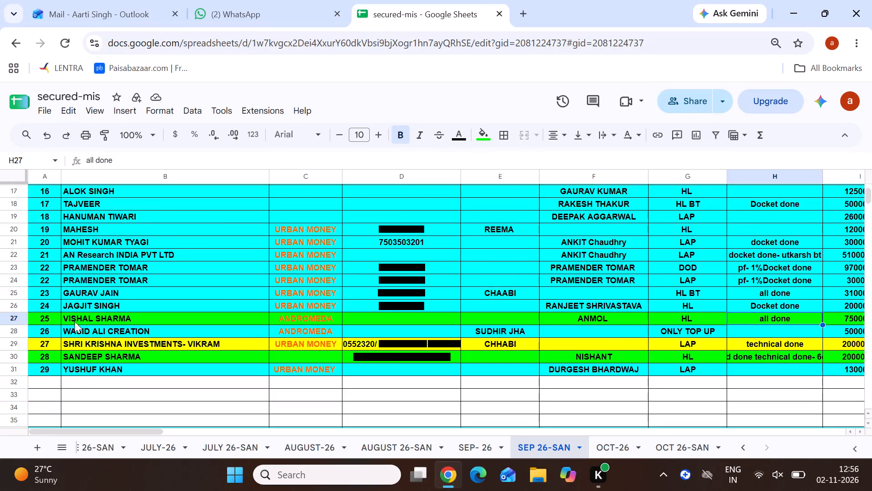
drag(44, 317, 274, 323)
drag(46, 359, 292, 358)
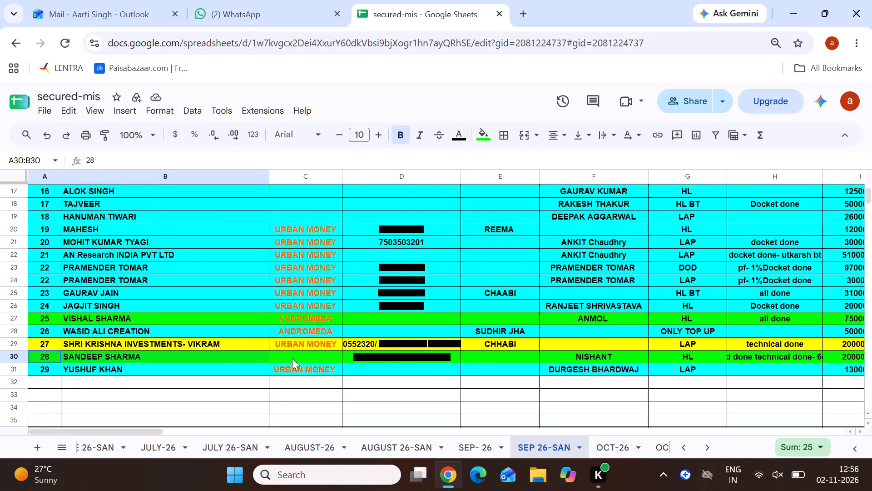
drag(292, 358, 322, 358)
click(526, 358)
click(625, 358)
click(701, 358)
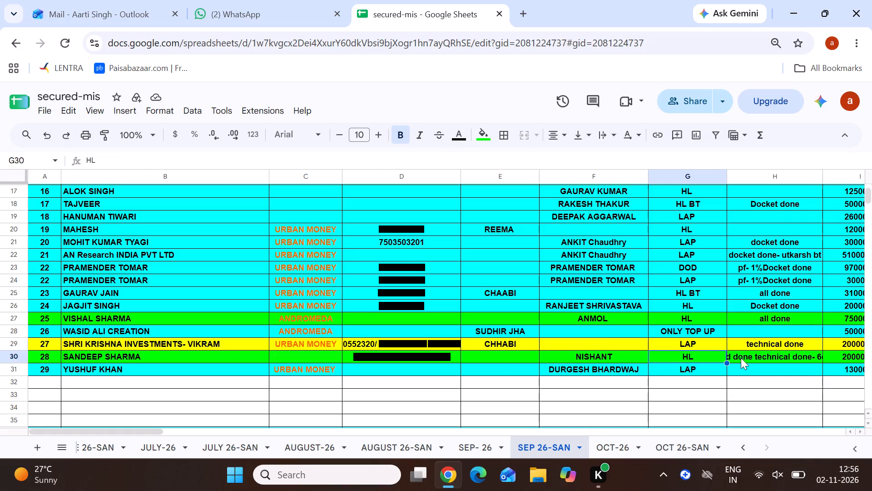
click(815, 358)
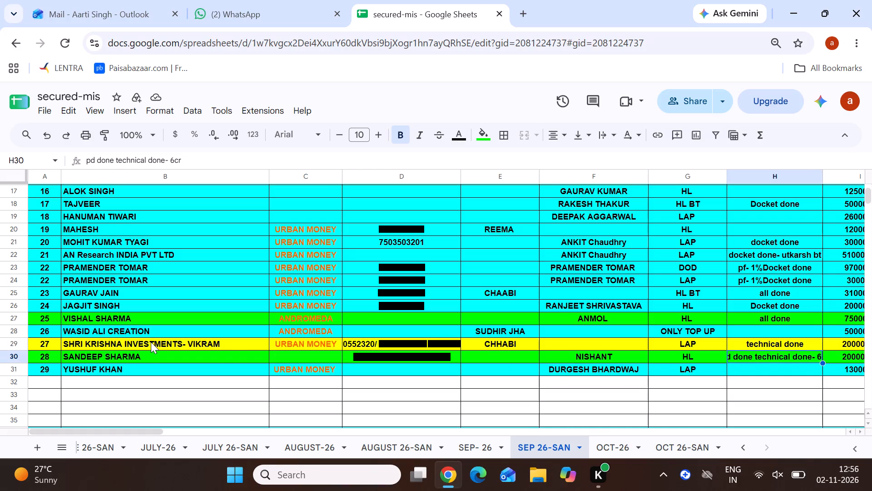
click(151, 342)
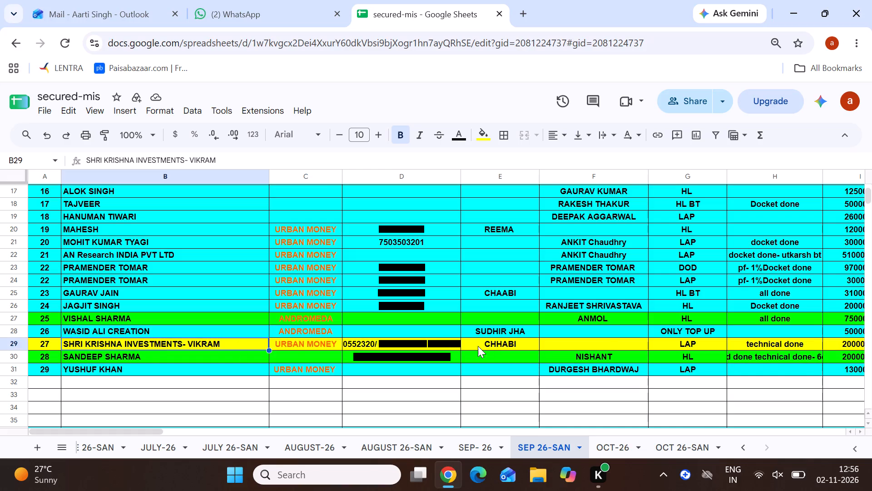
drag(208, 358, 460, 362)
click(462, 399)
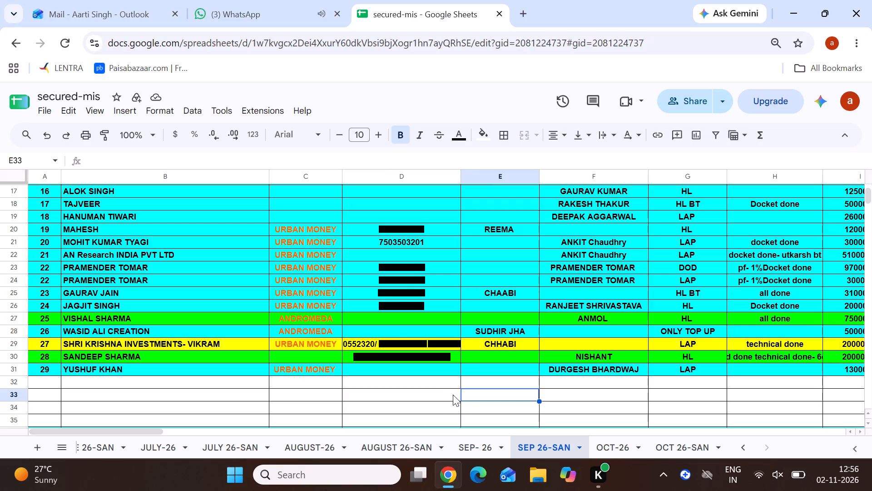
Save the secured-mis spreadsheet.
click(636, 395)
key(ctrl+s)
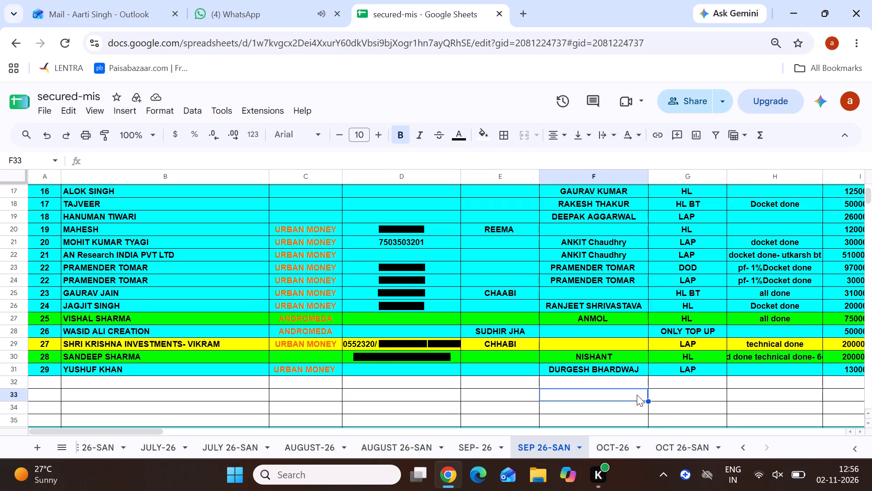
Examine the first cases at the top of SEP 26-SAN, including their team, DSA, loan amount, bank and banker details.
scroll(530, 315, up, 5)
scroll(519, 275, up, 4)
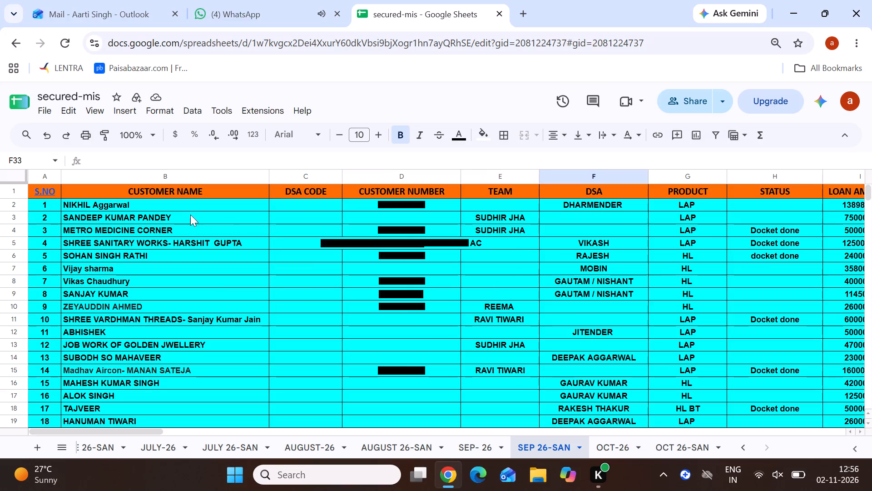
drag(189, 216, 599, 233)
click(566, 267)
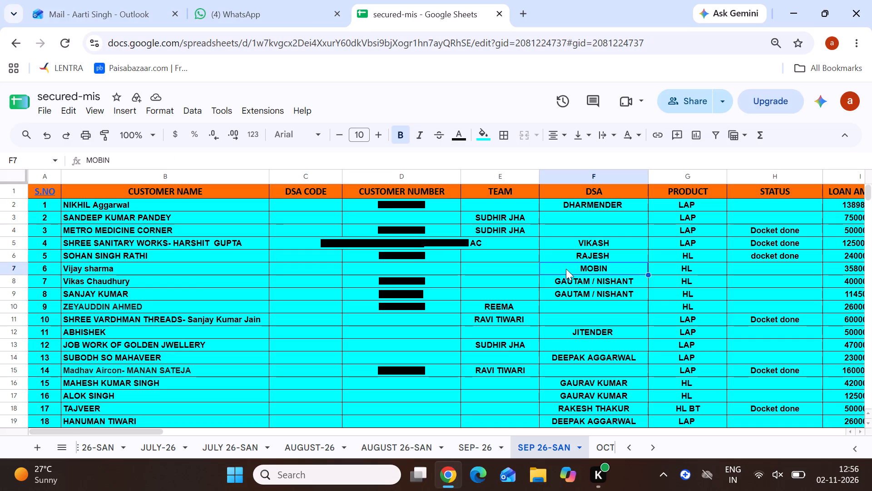
click(137, 229)
click(139, 429)
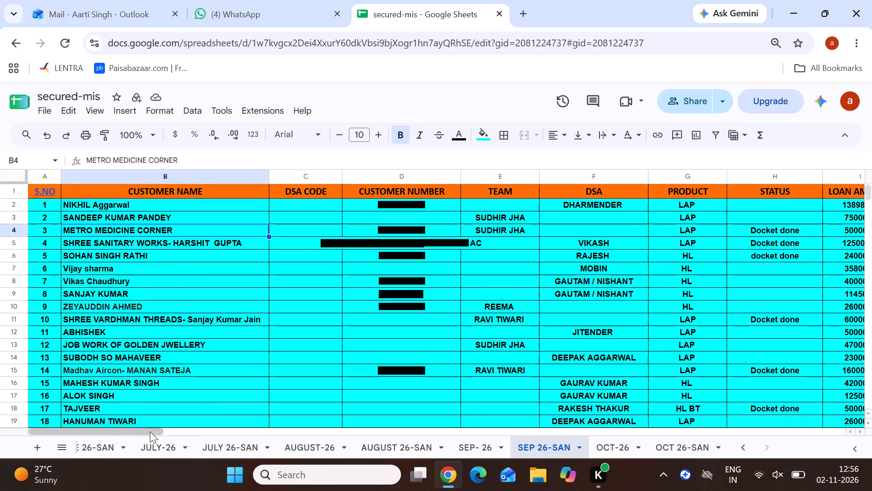
drag(150, 431, 225, 436)
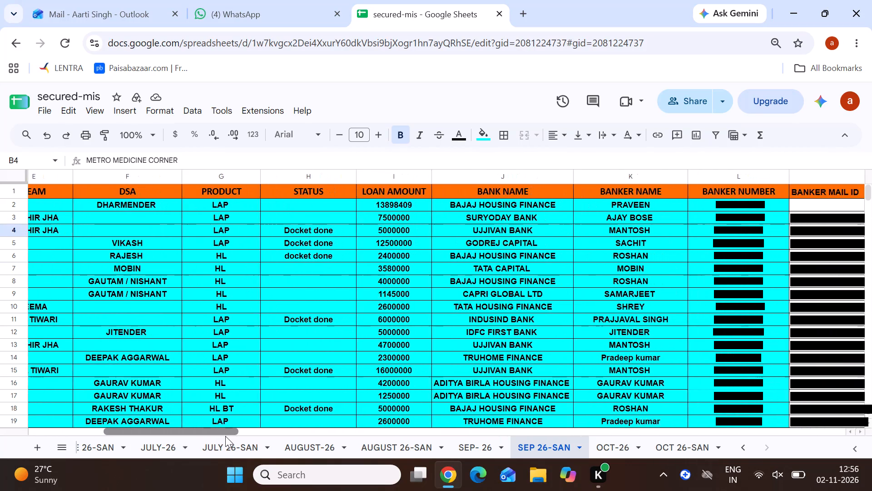
drag(225, 436, 46, 441)
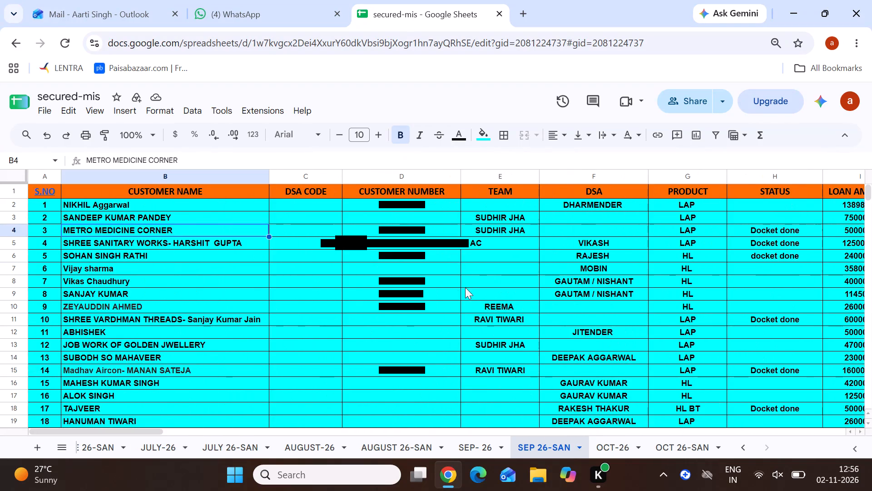
click(490, 266)
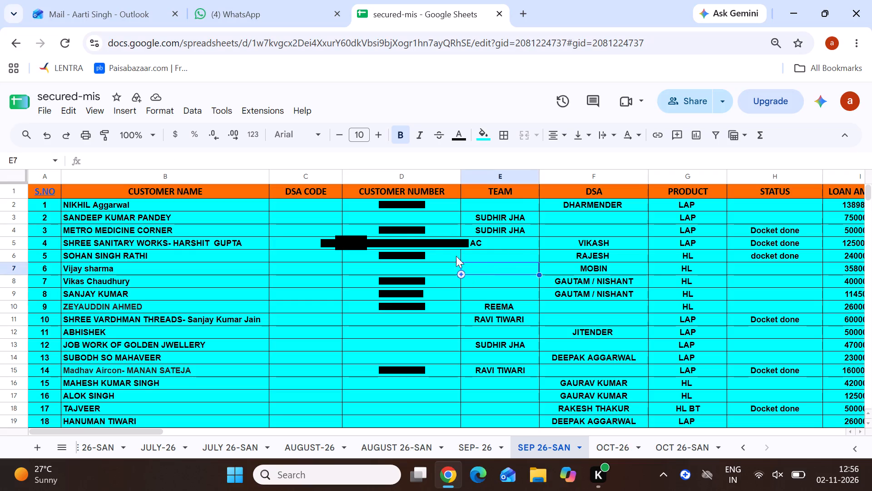
click(511, 240)
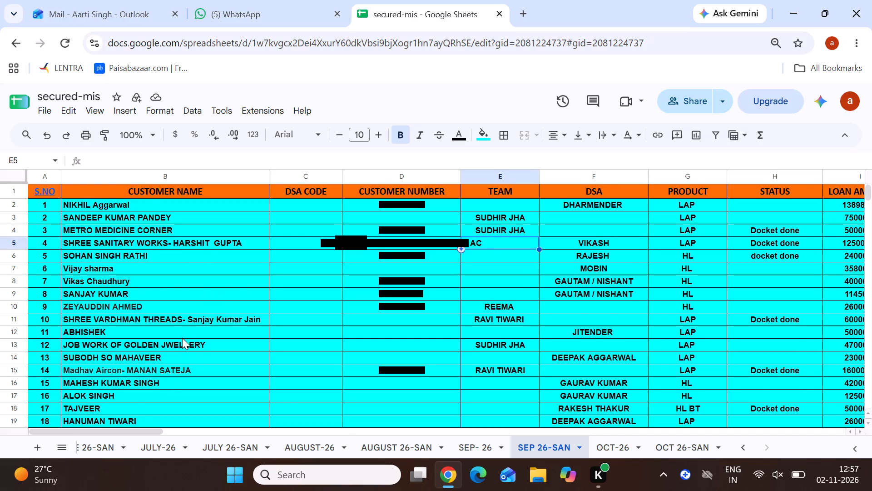
Check the AN Research INDIA PVT LTD case in row 22, from its serial number across to its DSA entry.
scroll(180, 344, down, 2)
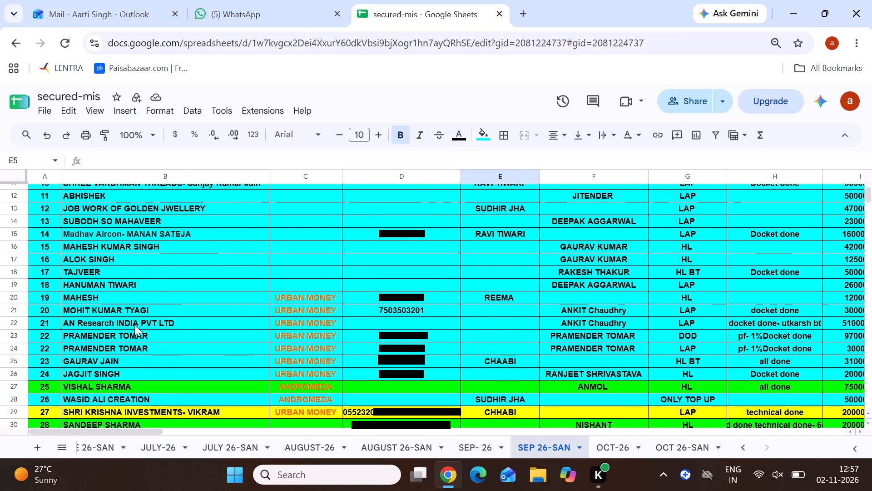
drag(56, 325, 172, 325)
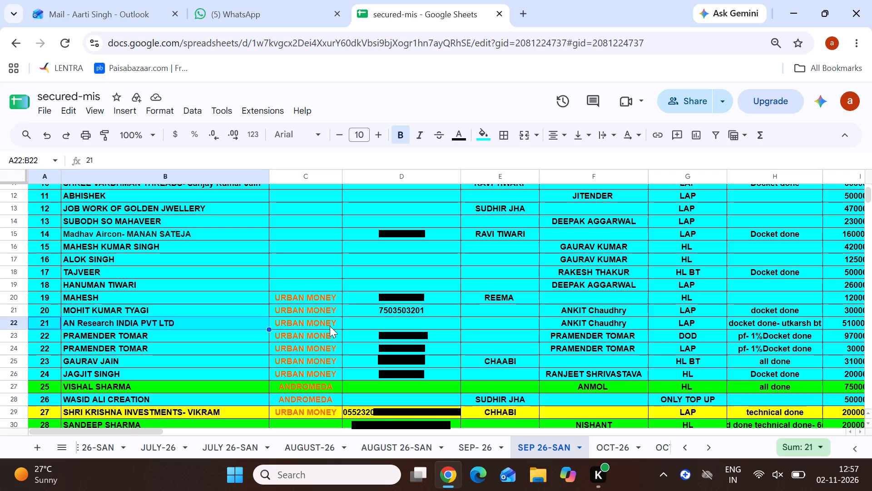
click(330, 326)
click(425, 326)
click(537, 326)
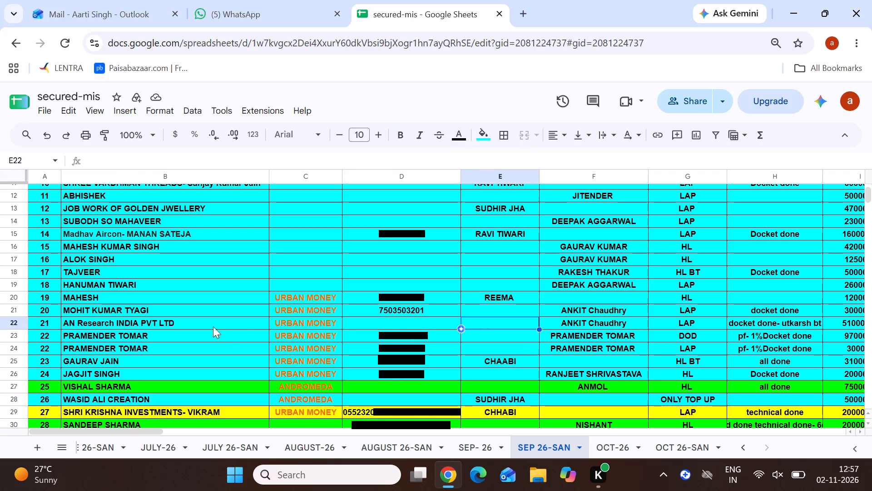
drag(49, 321, 422, 326)
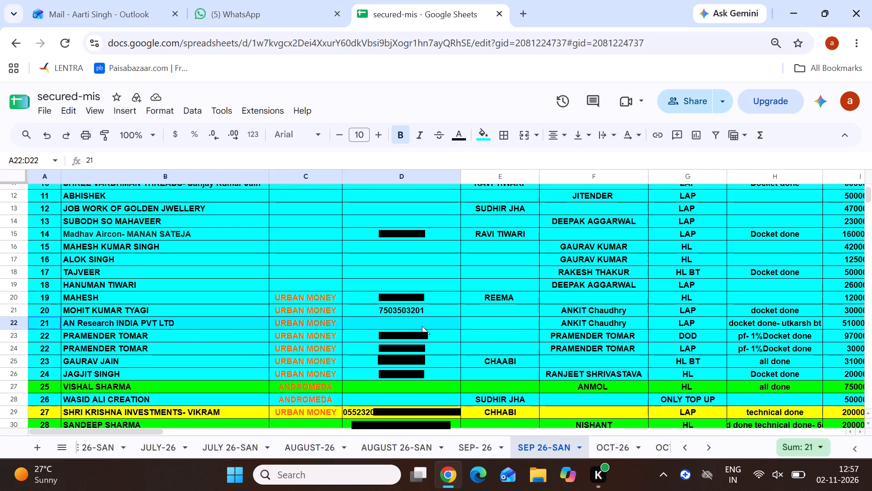
drag(422, 326, 589, 323)
click(547, 354)
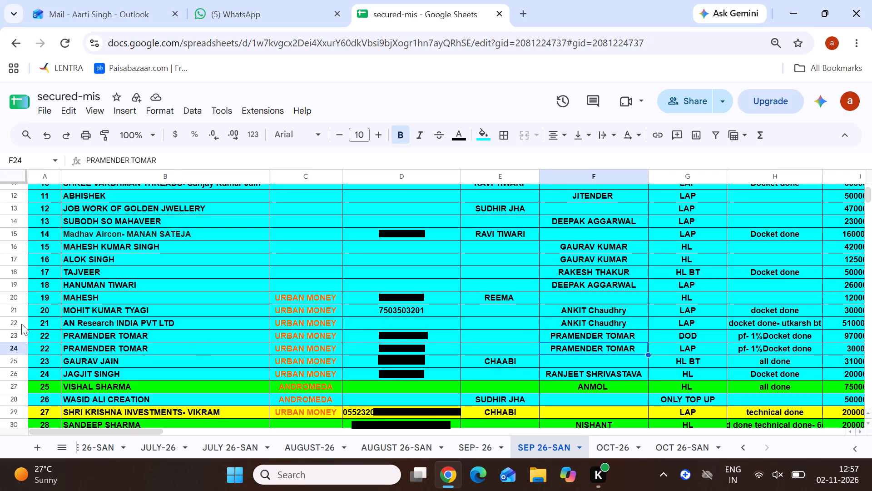
click(15, 322)
click(107, 350)
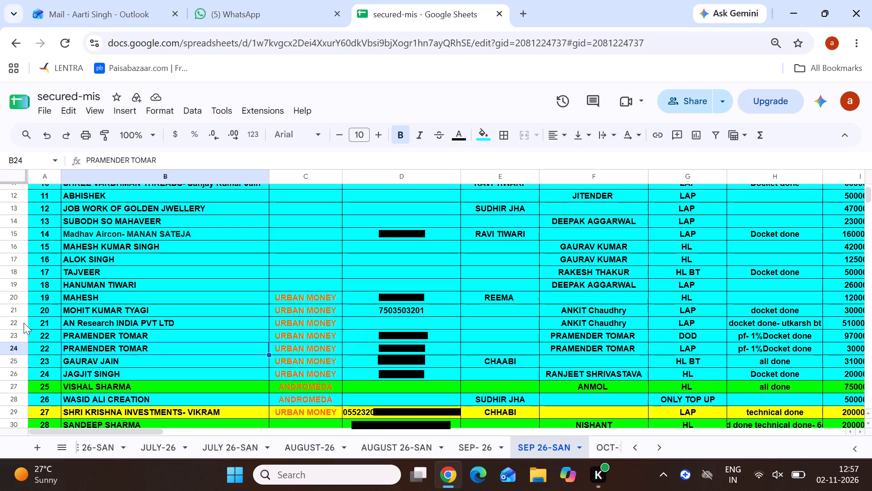
click(13, 321)
click(73, 341)
click(177, 357)
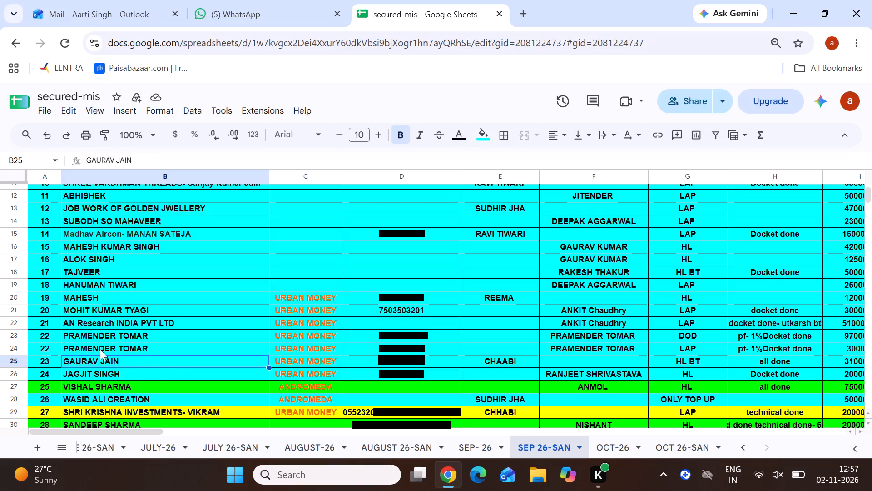
Review the two cases sharing serial number 22 in rows 23 and 24, comparing their customer, contact number and DSA entries.
drag(14, 335, 12, 344)
click(93, 374)
click(16, 322)
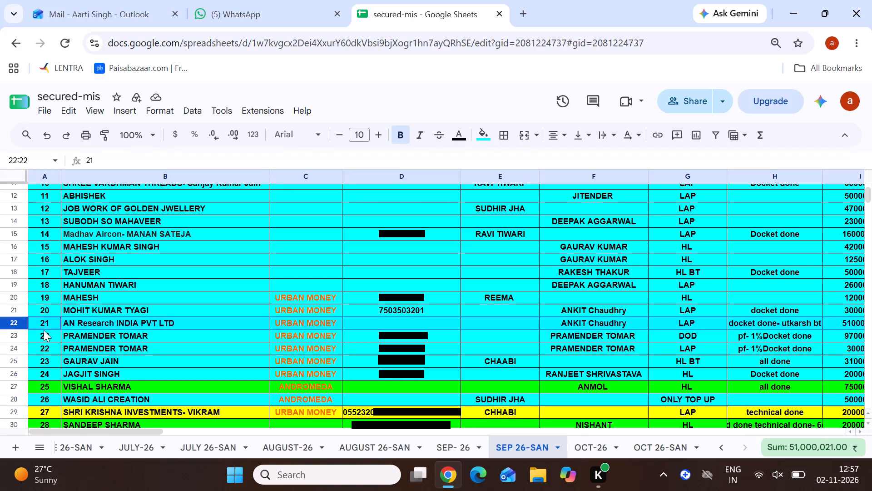
click(91, 336)
click(91, 348)
drag(44, 333, 43, 341)
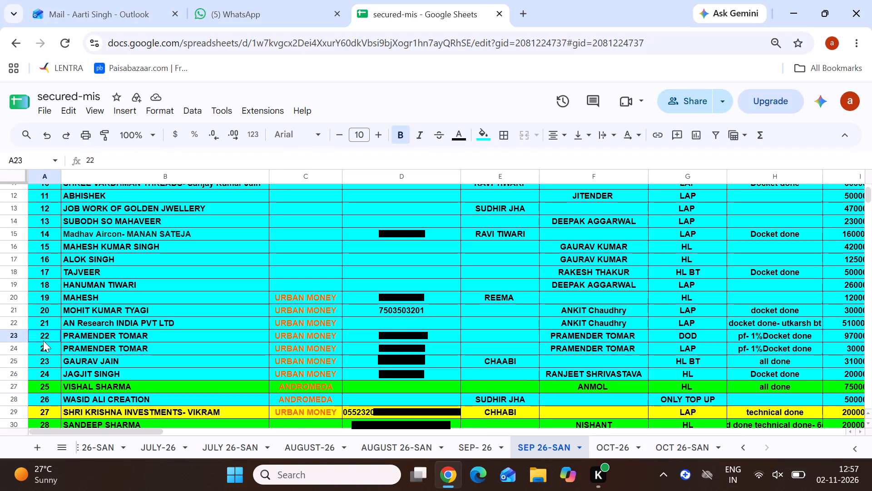
drag(43, 341, 264, 350)
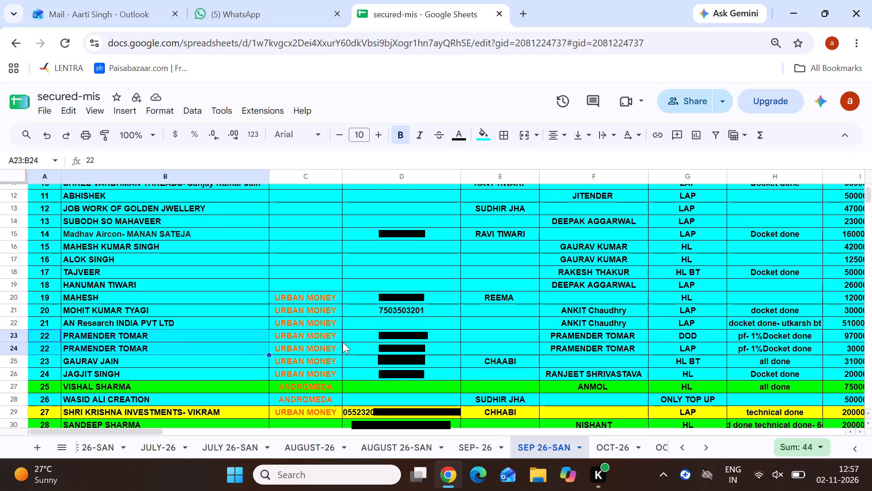
drag(384, 336, 627, 351)
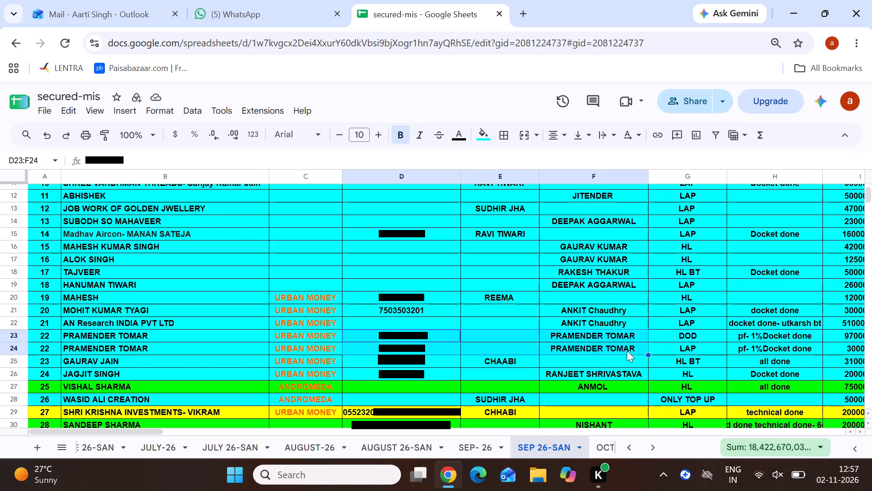
click(618, 365)
drag(383, 337, 381, 350)
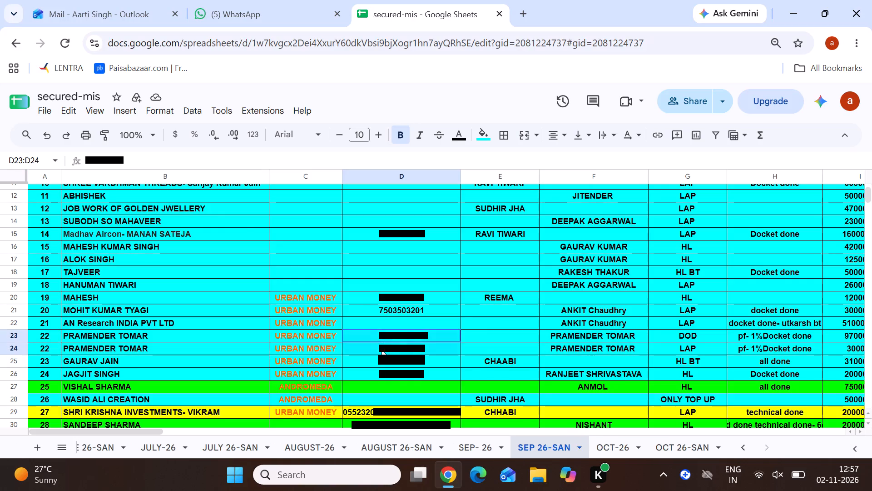
drag(381, 350, 615, 348)
click(600, 363)
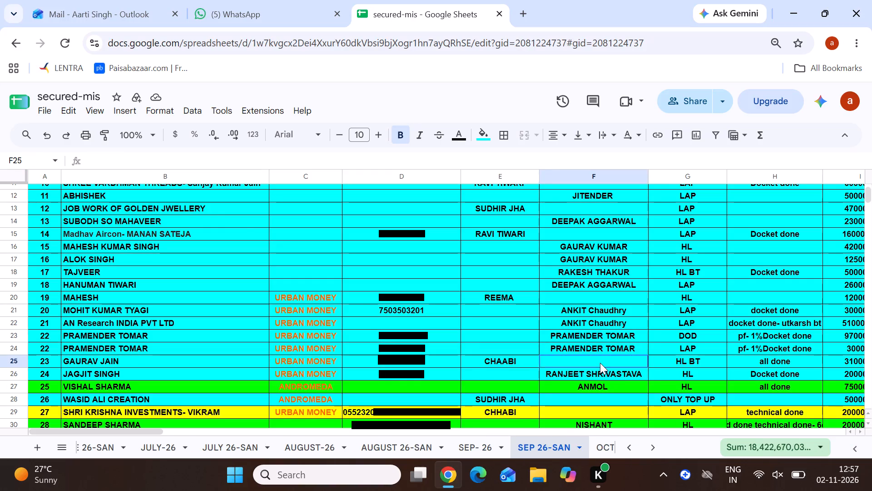
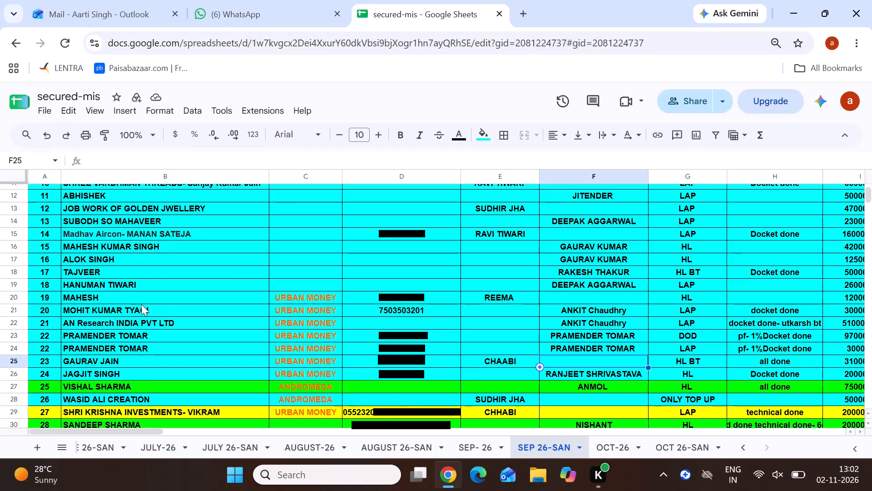
Review the three Urban Money cases in rows 20 to 22 of SEP 26-SAN, comparing their serial number, customer, DSA and contact number entries.
drag(153, 299, 153, 321)
click(308, 321)
drag(42, 301, 43, 320)
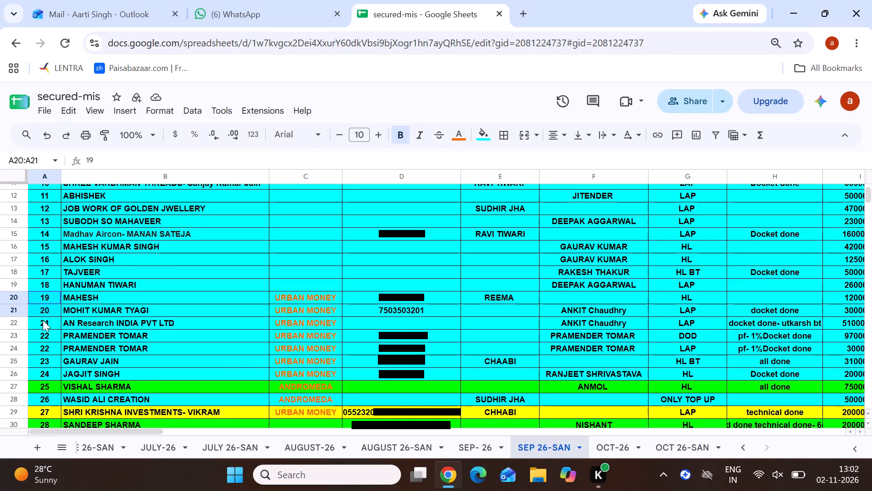
drag(43, 320, 380, 326)
click(556, 330)
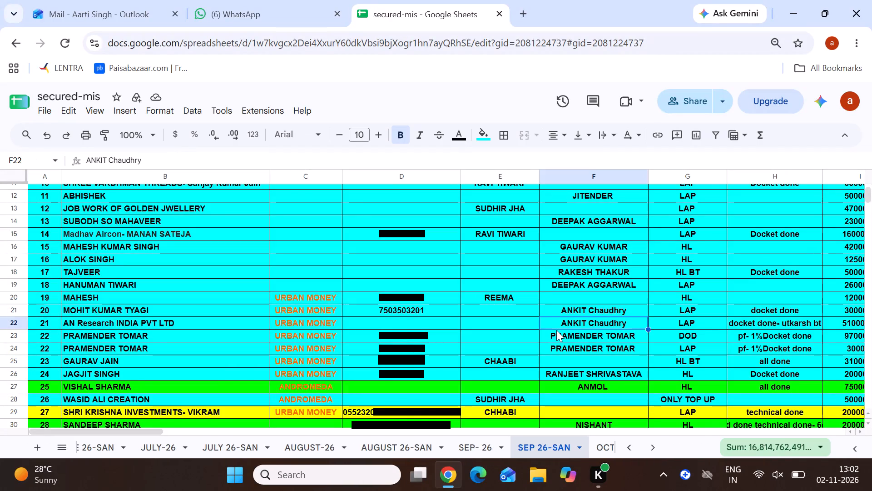
drag(53, 299, 170, 326)
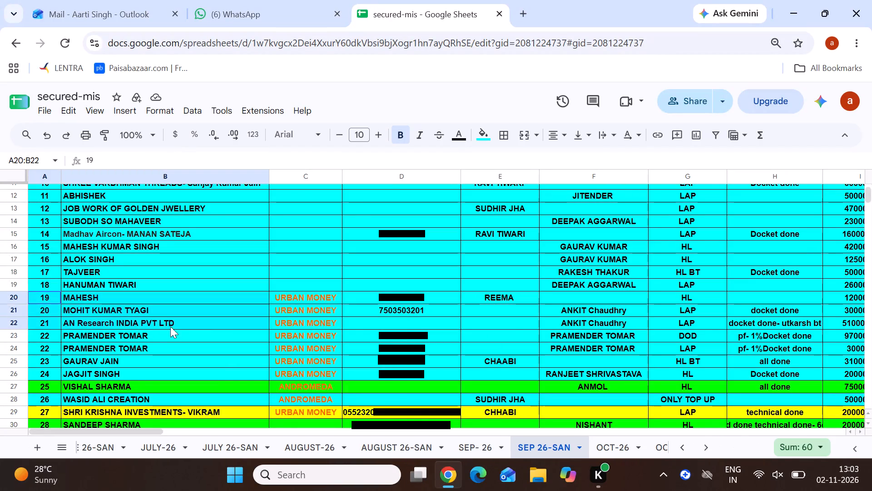
drag(170, 326, 390, 326)
click(409, 349)
drag(52, 299, 415, 323)
click(496, 338)
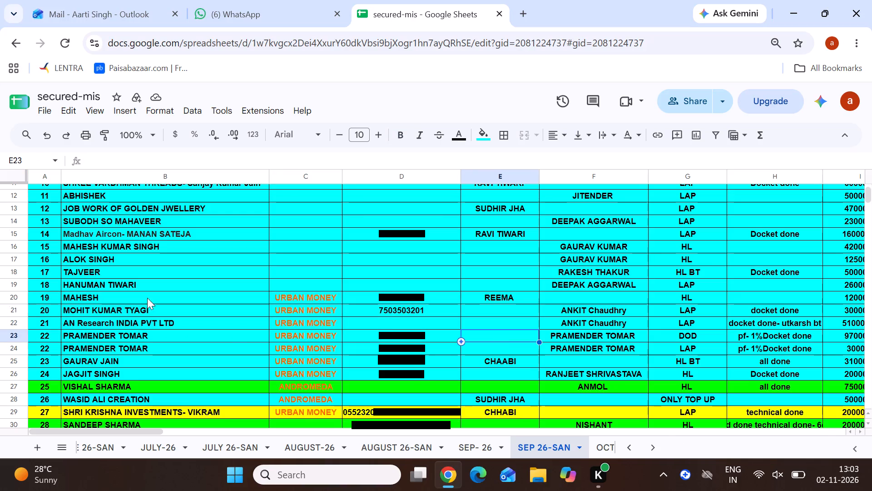
drag(45, 295, 378, 326)
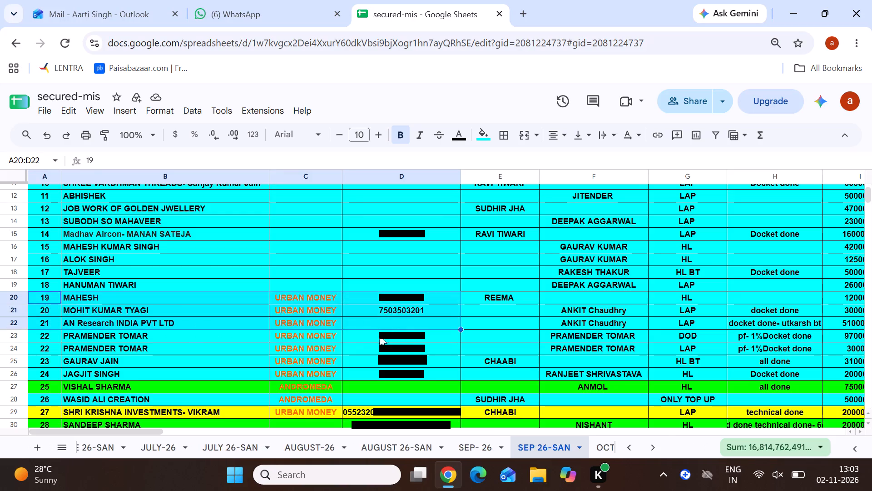
click(362, 347)
drag(50, 297, 405, 326)
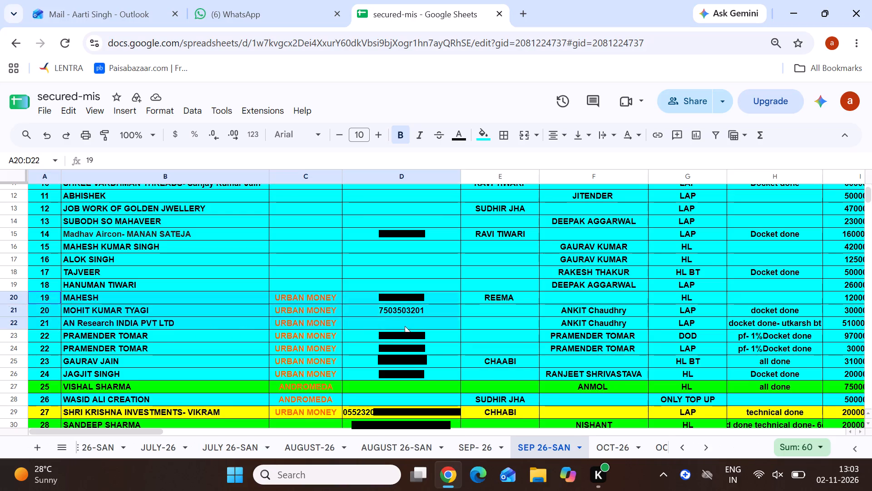
drag(405, 326, 408, 326)
click(379, 345)
drag(49, 299, 247, 324)
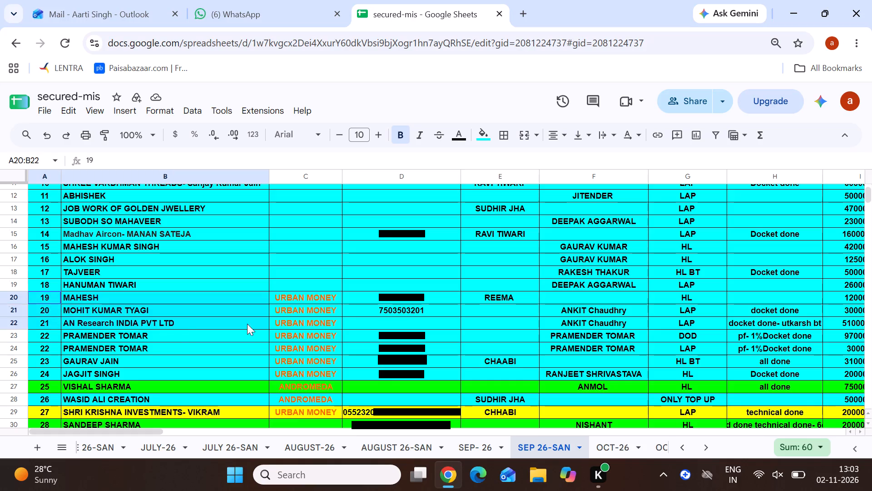
drag(247, 324, 362, 324)
click(360, 344)
drag(55, 300, 54, 321)
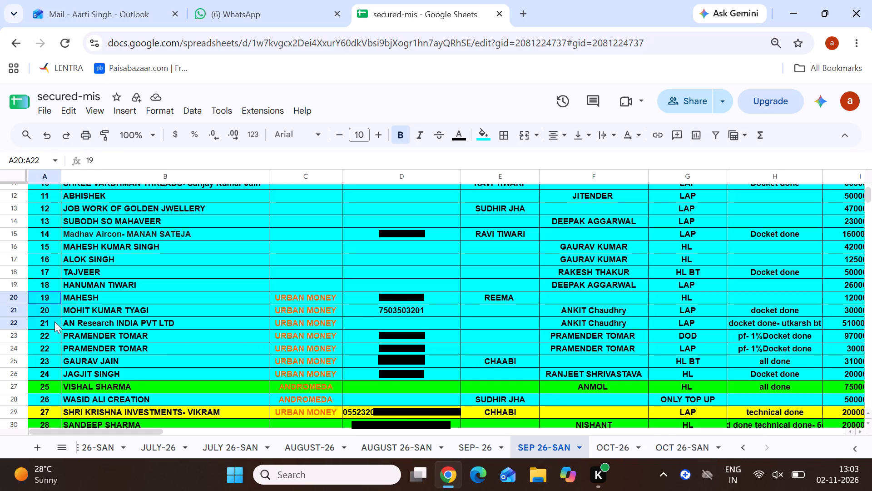
drag(54, 321, 367, 320)
click(372, 342)
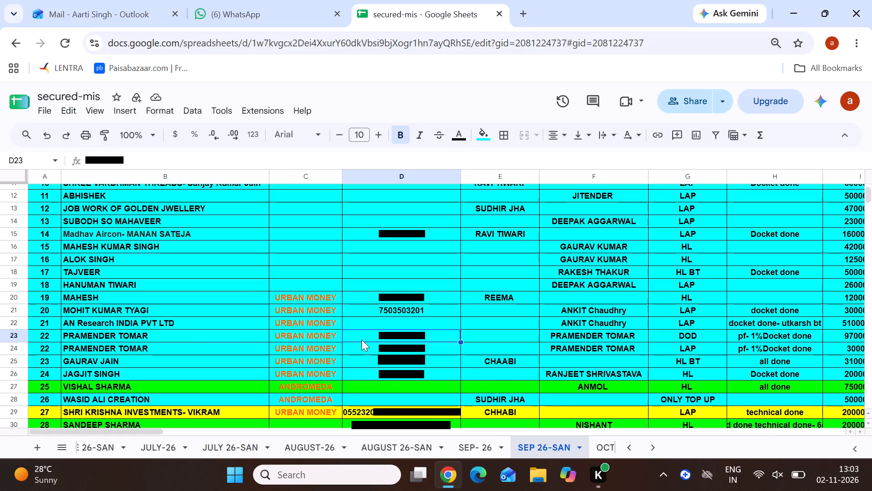
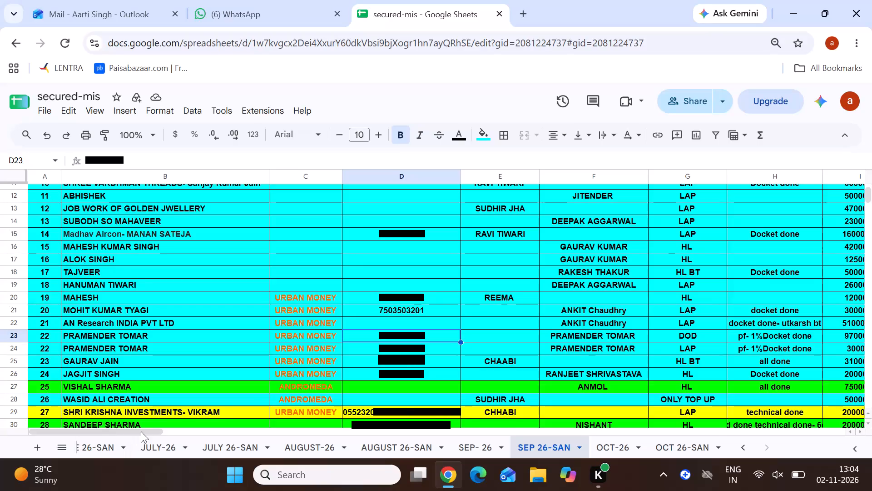
Review the Urban Money HL case in row 26 of SEP 26-SAN, checking its customer, contact number, product, docket status, amount and bank entries.
drag(141, 431, 211, 445)
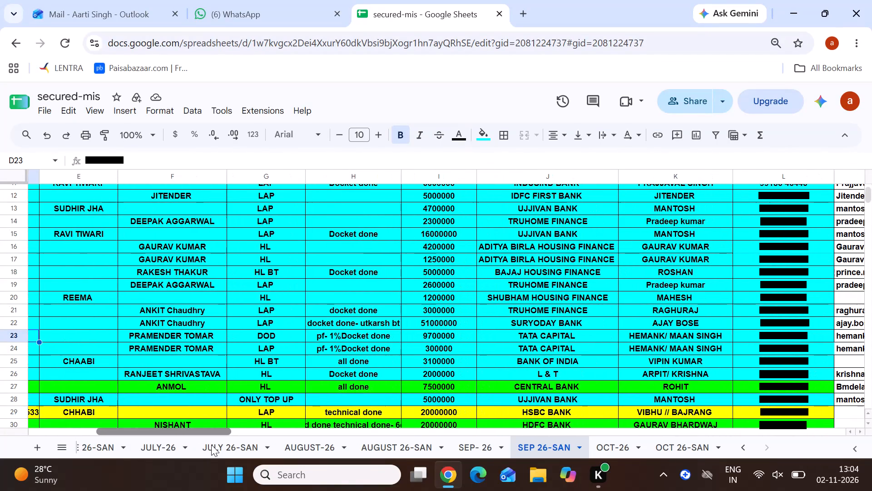
drag(211, 445, 25, 452)
drag(119, 374, 633, 372)
drag(702, 377, 710, 377)
click(780, 377)
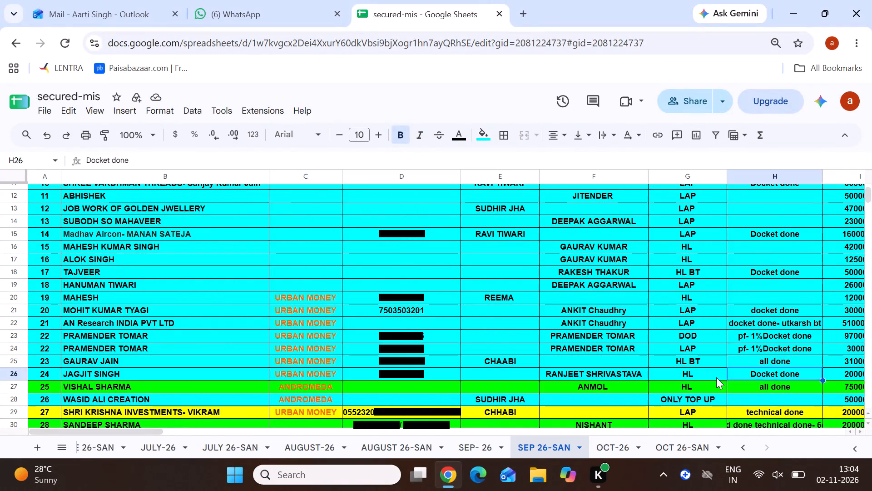
click(716, 377)
drag(612, 376, 608, 376)
drag(537, 371, 533, 371)
click(391, 380)
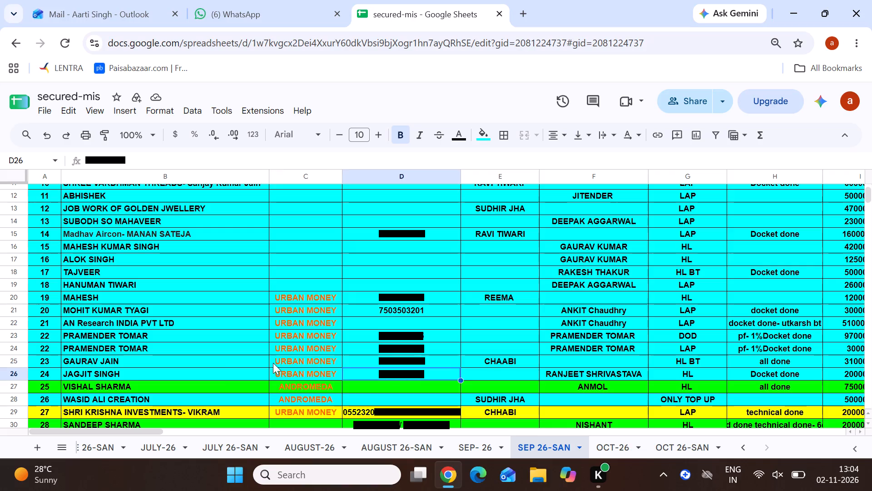
Review the Urban Money cases in rows 24 and 25 of SEP 26-SAN, comparing their entries from customer through column F.
click(273, 363)
click(223, 368)
click(344, 370)
drag(238, 351, 389, 361)
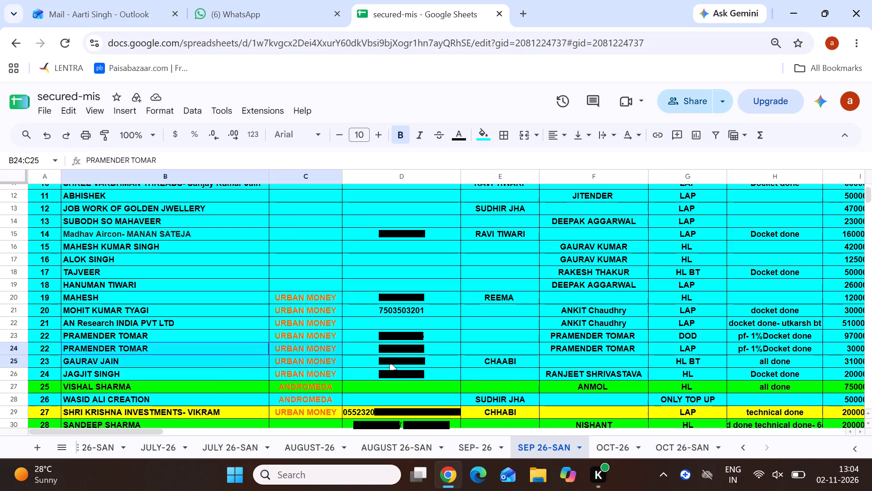
drag(389, 361, 547, 361)
click(480, 380)
drag(234, 347, 233, 361)
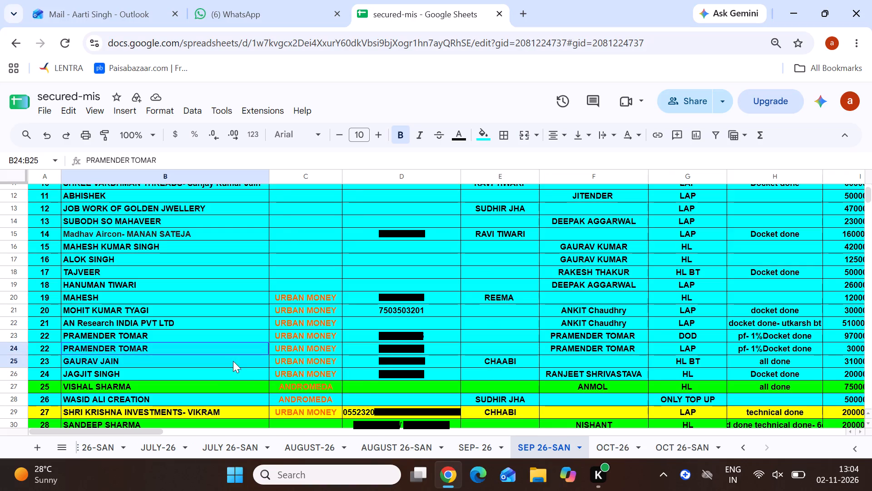
drag(233, 361, 239, 361)
click(520, 355)
drag(253, 352, 253, 362)
drag(253, 362, 595, 358)
click(604, 376)
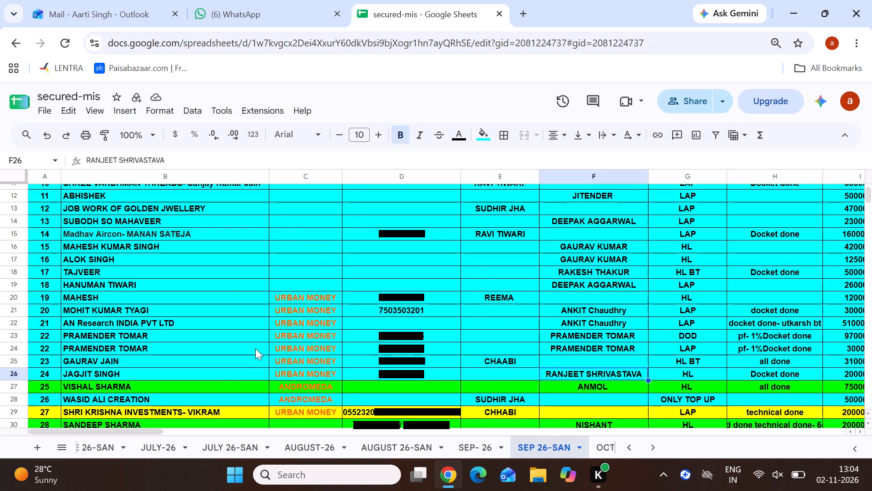
Compare the Urban Money cases in rows 23 to 26 across columns B to F, and check the product of the row 26 case.
drag(255, 348, 589, 364)
click(593, 373)
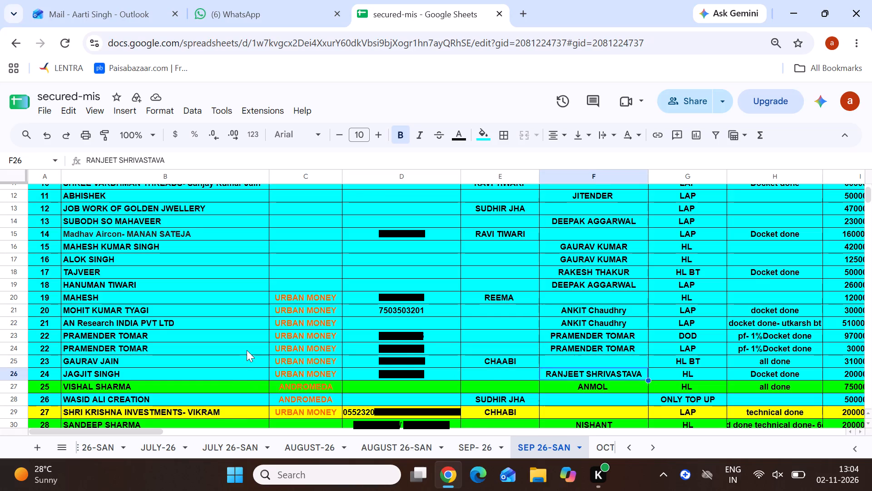
drag(247, 350, 687, 362)
click(633, 382)
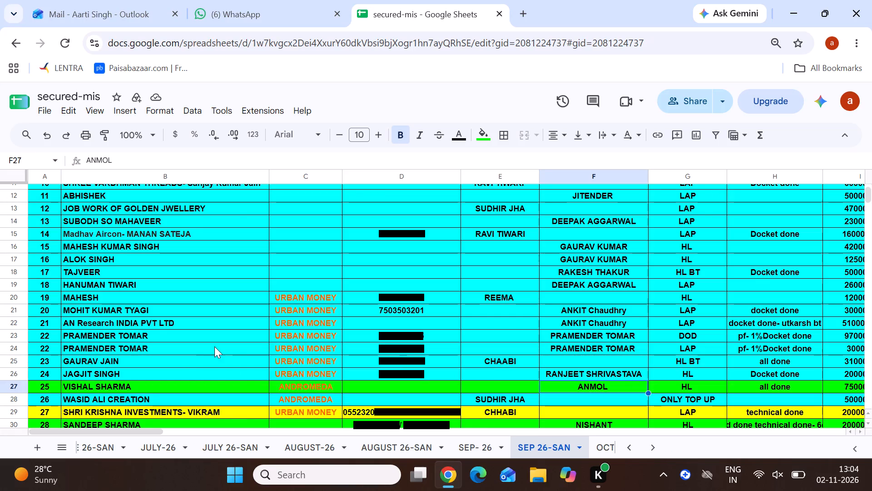
drag(214, 346, 644, 364)
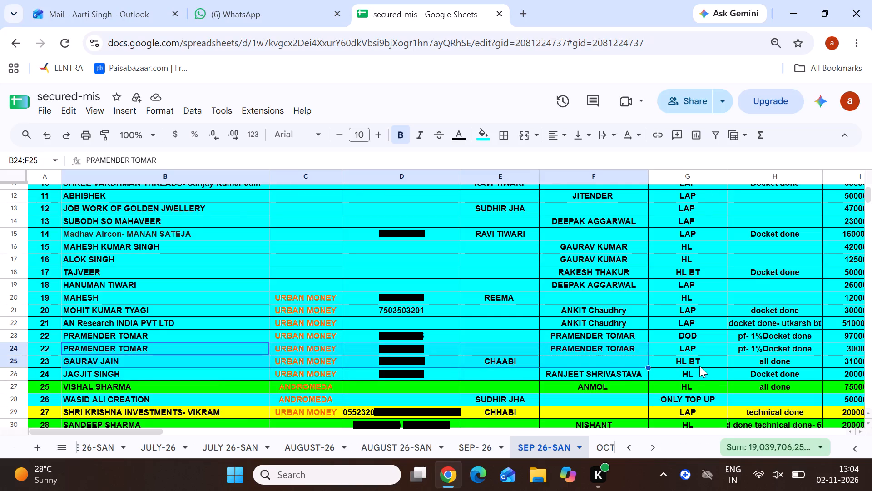
click(688, 371)
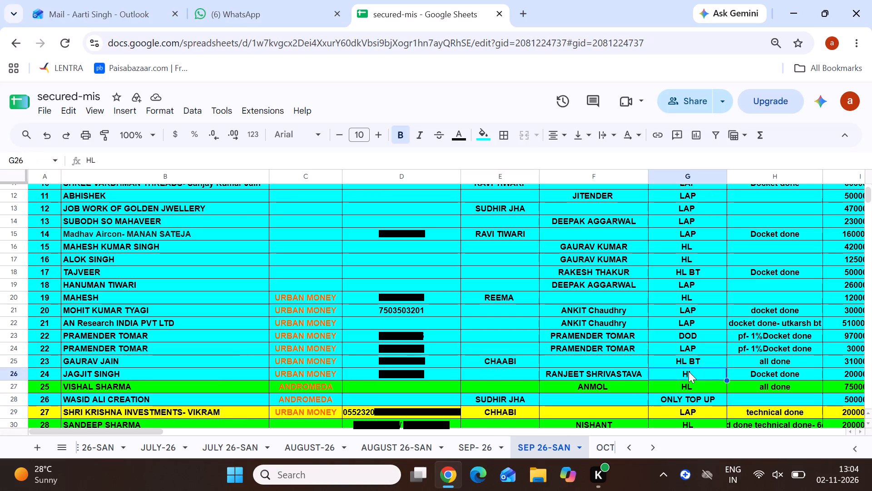
drag(242, 349, 532, 361)
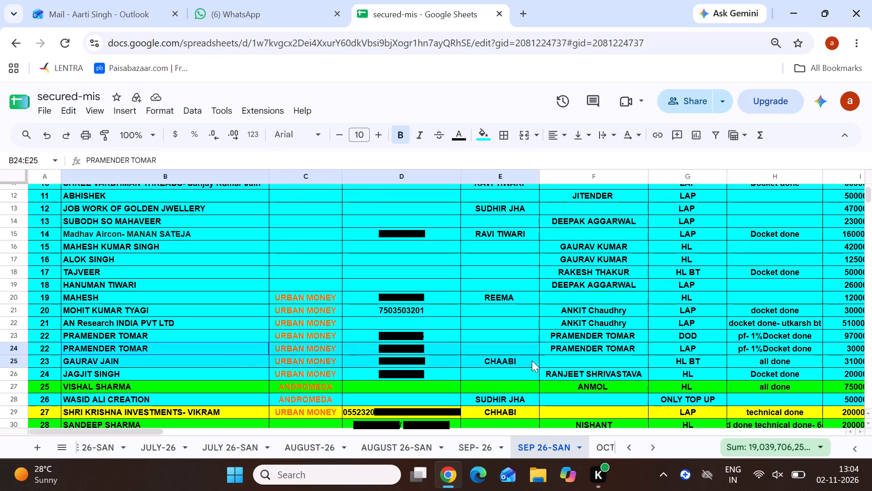
drag(532, 361, 632, 366)
click(615, 380)
click(694, 370)
drag(159, 333, 570, 351)
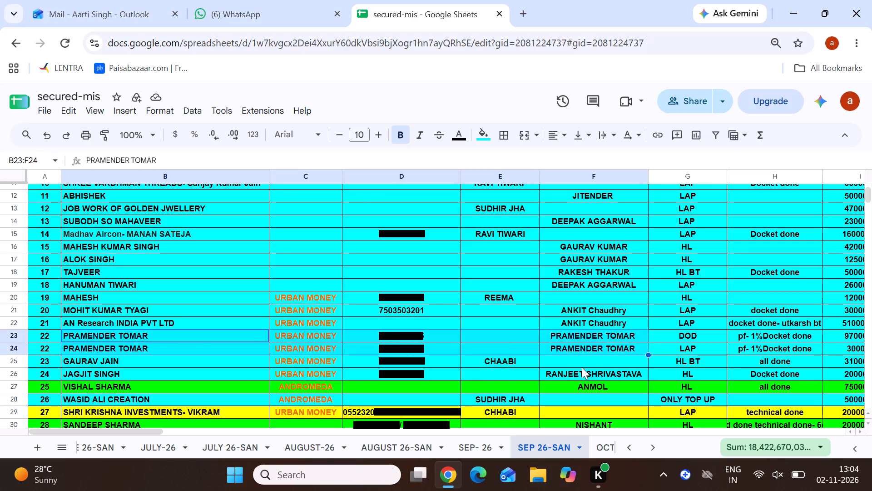
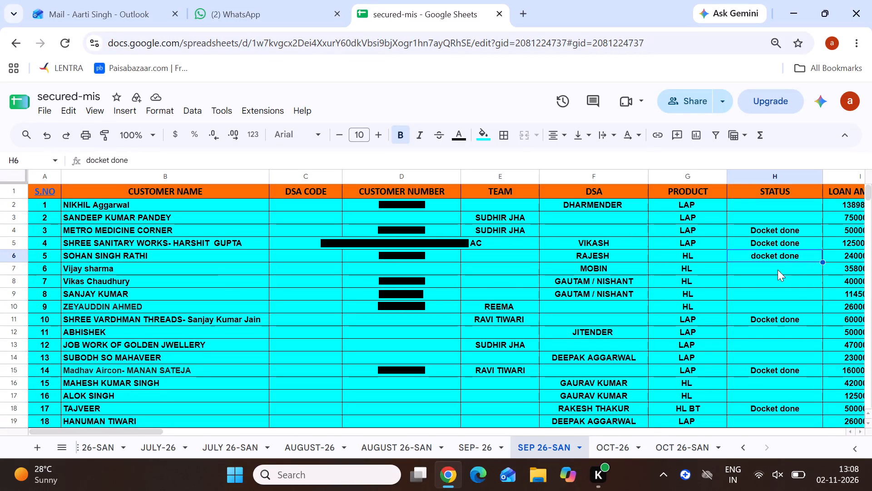
Review the HL case in row 6 of SEP 26-SAN, checking its product, customer, DSA code, contact number and team entries.
drag(758, 287, 750, 296)
click(729, 309)
drag(645, 253, 641, 252)
drag(440, 256, 433, 259)
drag(144, 263, 159, 262)
click(497, 262)
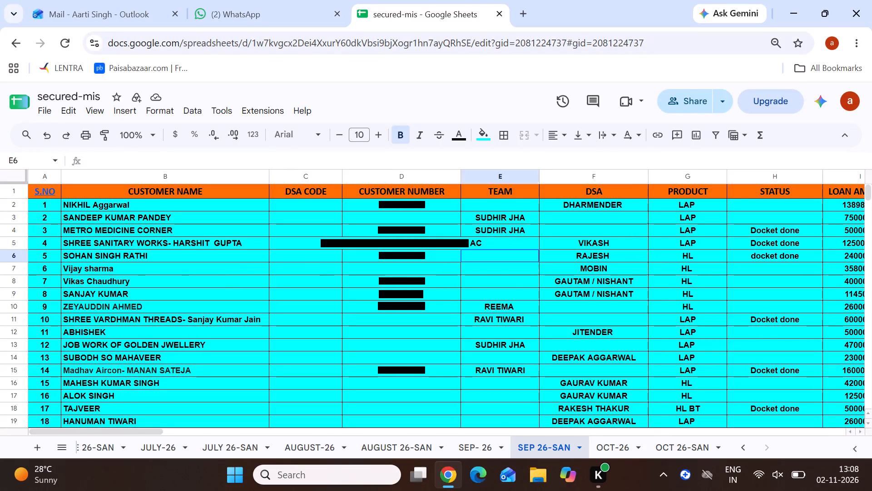
click(305, 257)
drag(374, 256, 383, 256)
click(436, 252)
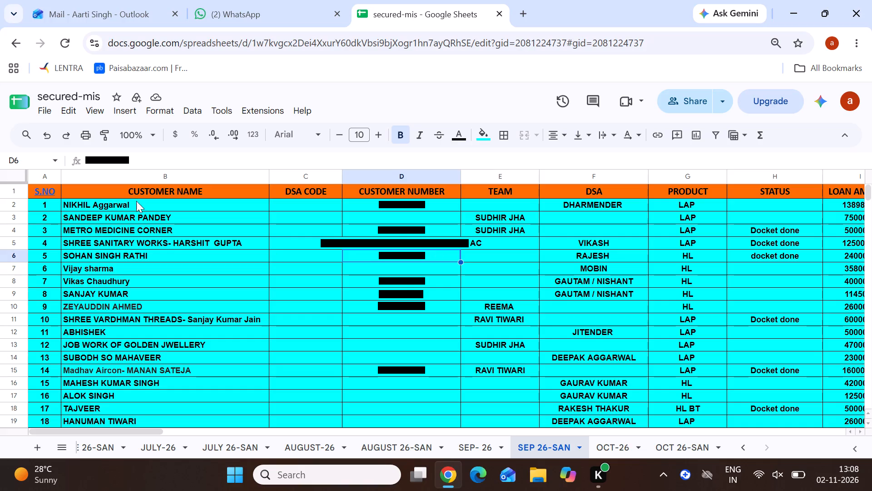
Review the LAP case in row 3 of SEP 26-SAN, from its customer name across to its DSA entry.
click(162, 217)
click(274, 220)
drag(384, 220, 406, 220)
click(511, 220)
click(616, 220)
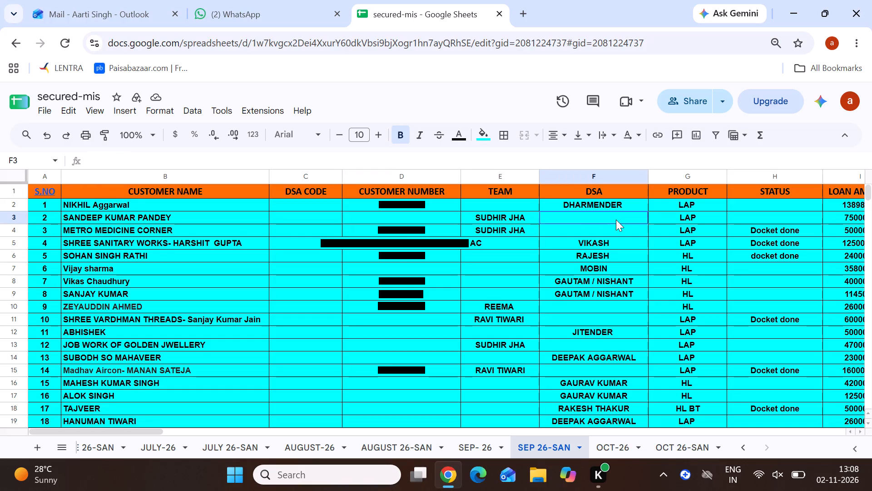
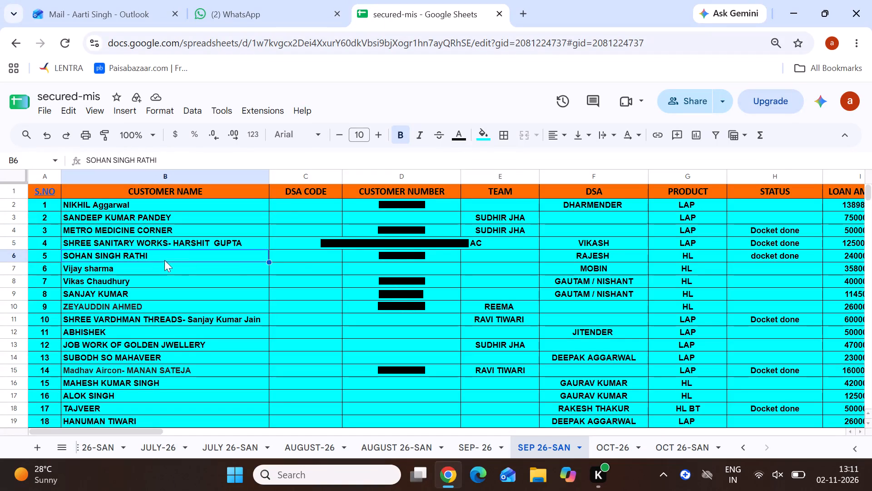
Review the cases in rows 6 to 10 of SEP 26-SAN, checking across their customer, contact number, team, DSA, product and status entries.
drag(297, 258, 301, 258)
click(384, 258)
drag(141, 266, 502, 271)
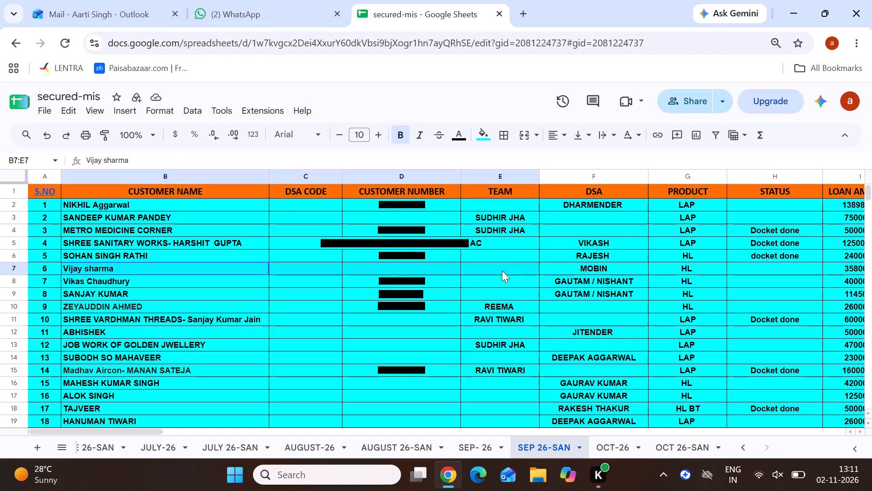
drag(502, 271, 806, 271)
drag(169, 283, 174, 283)
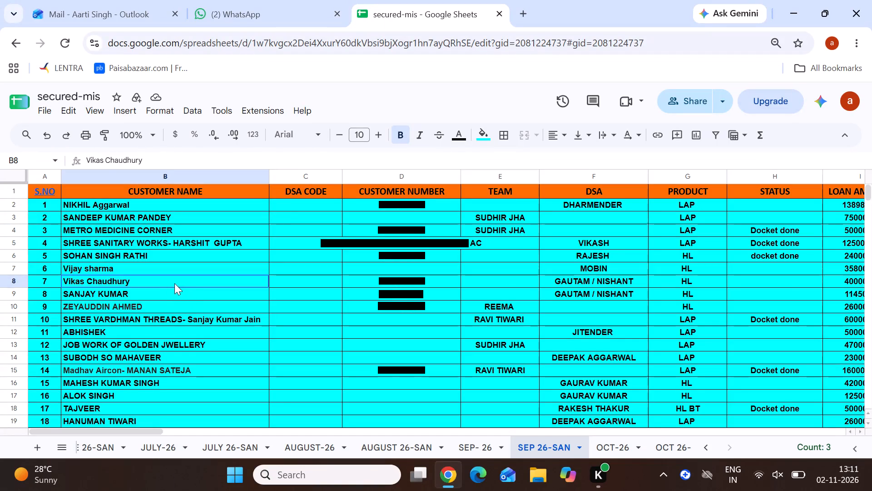
drag(174, 283, 733, 278)
drag(150, 295, 721, 295)
drag(253, 306, 257, 306)
click(748, 299)
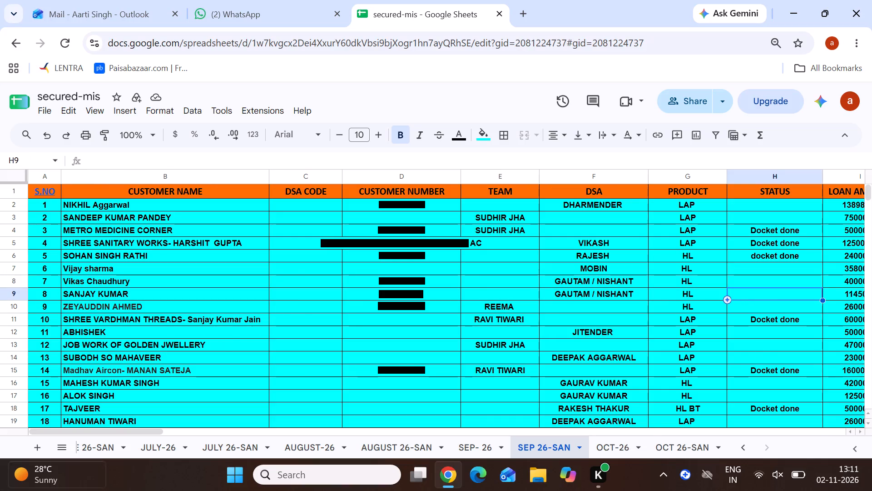
click(238, 311)
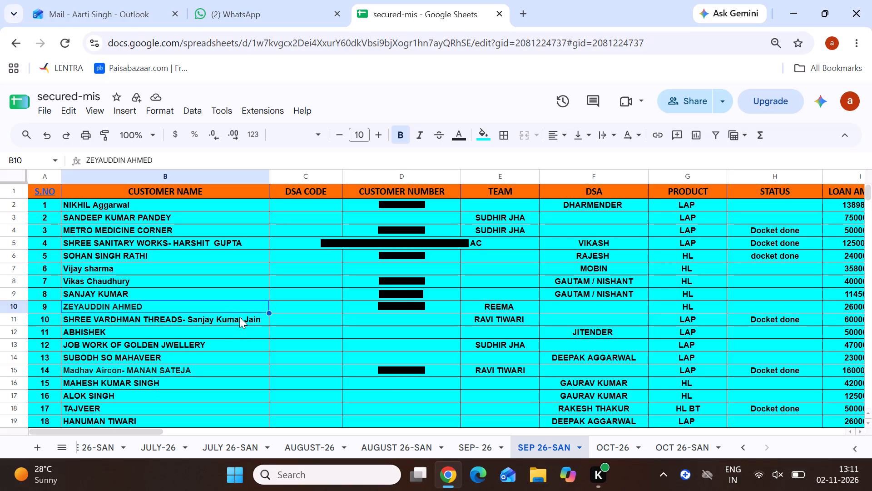
Review the Shree Vardhman Threads LAP case in row 11 of SEP 26-SAN, checking its team, docket status, loan amount and banker entries.
click(241, 321)
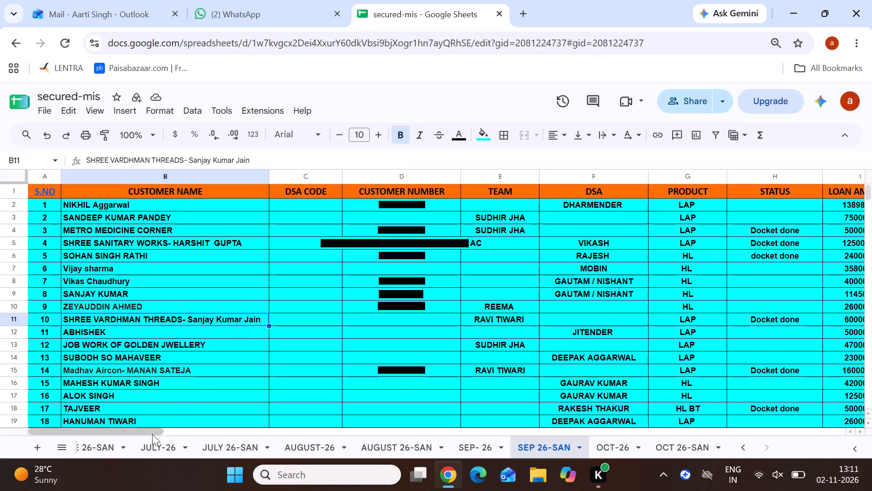
drag(153, 431, 189, 430)
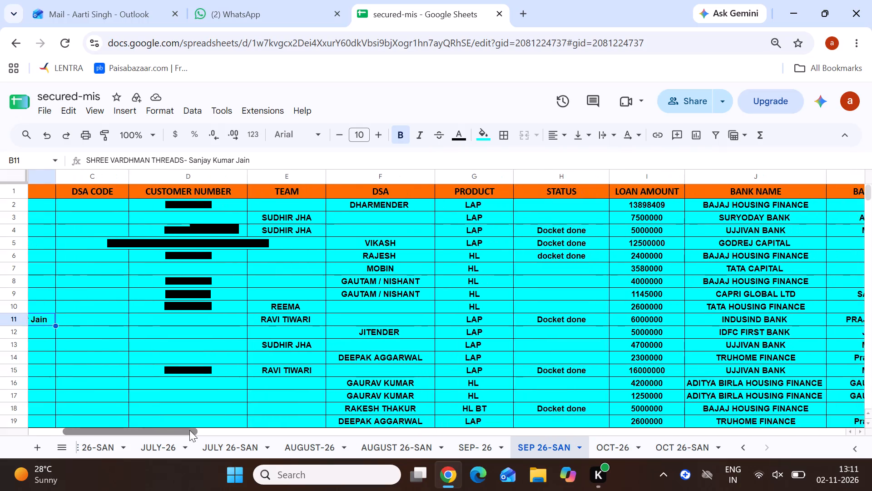
drag(189, 430, 231, 432)
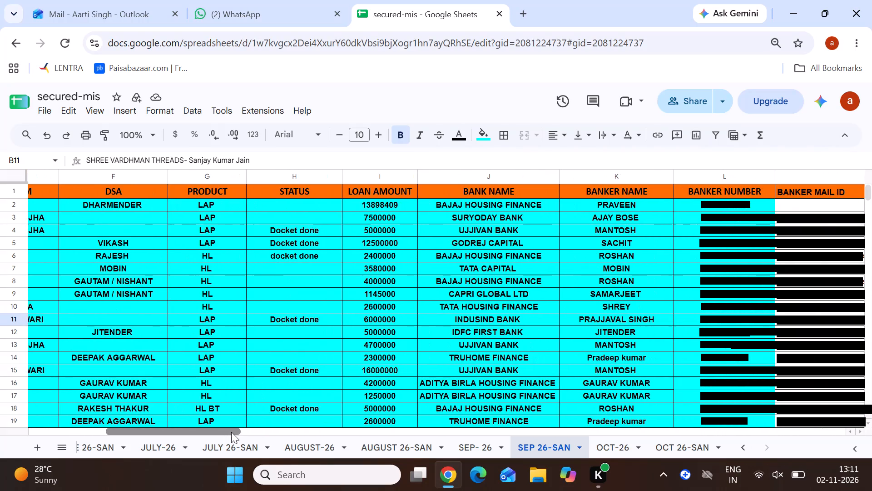
drag(231, 432, 84, 433)
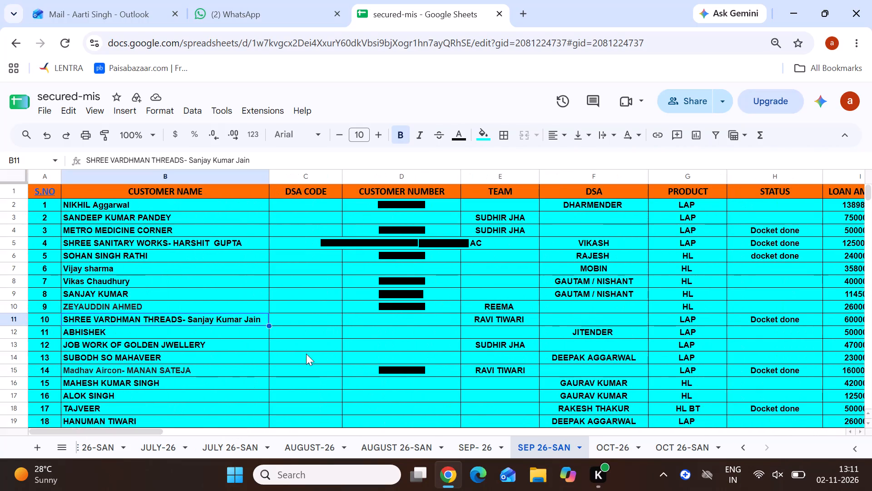
click(306, 354)
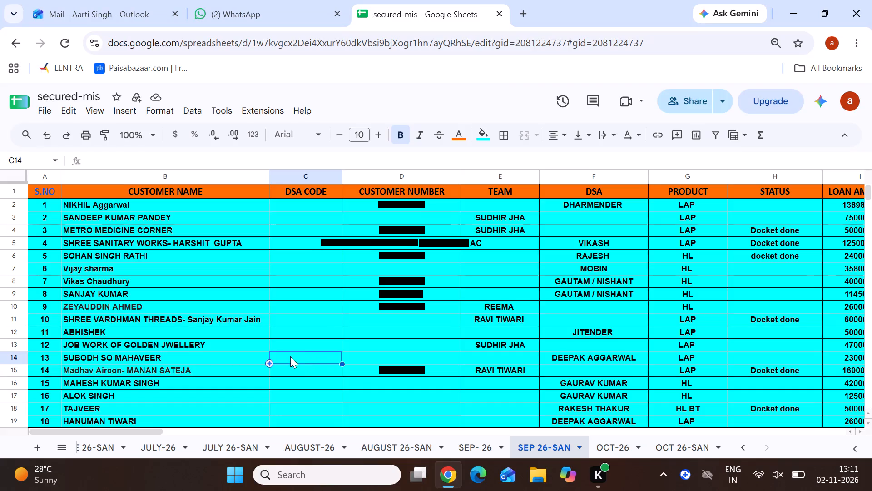
click(255, 319)
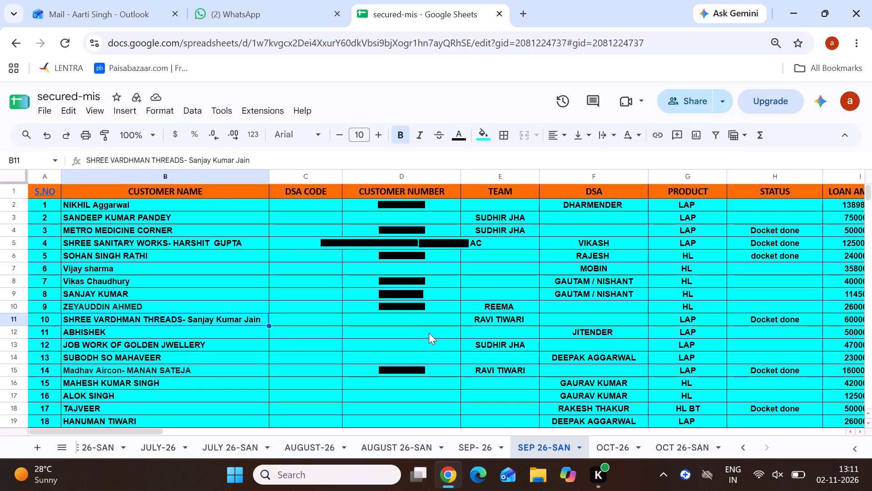
Clear the DSA entry of the LAP case in row 12 of SEP 26-SAN.
click(602, 332)
drag(231, 337, 485, 341)
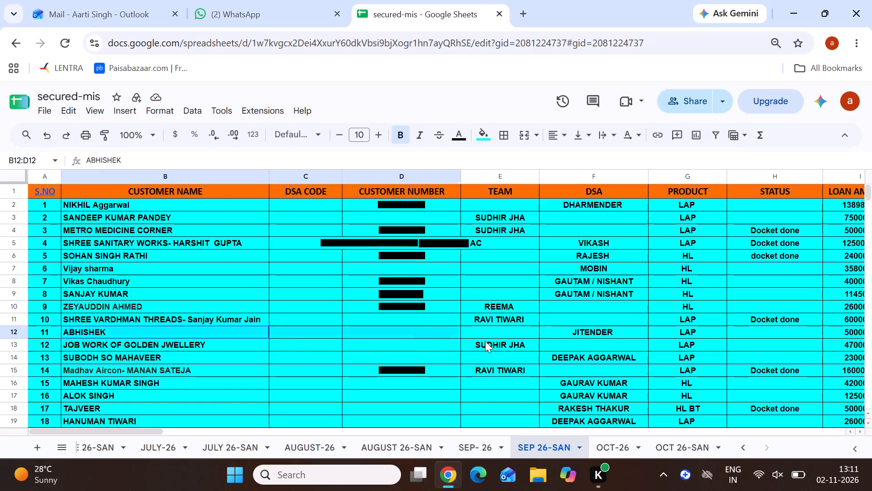
drag(485, 341, 511, 344)
click(622, 330)
key(BackSpace)
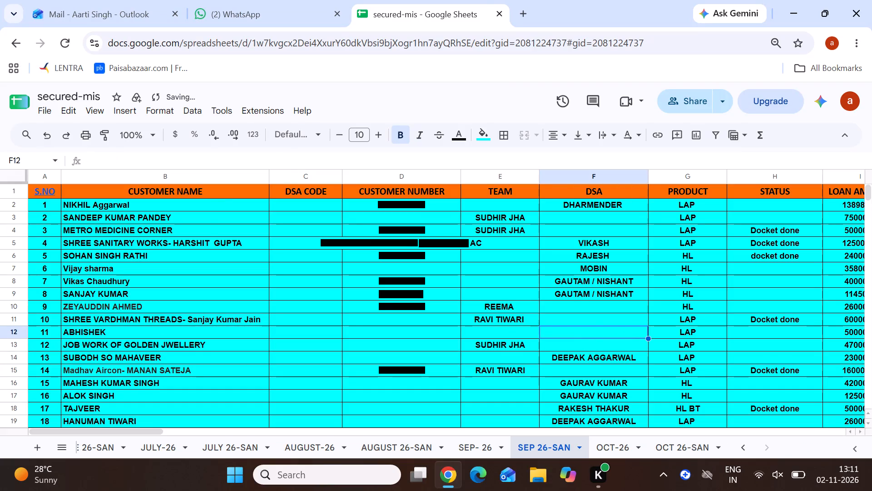
Enter SHRICHAND as the DSA of the LAP case in row 12 of SEP 26-SAN and save the sheet.
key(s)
key(BackSpace)
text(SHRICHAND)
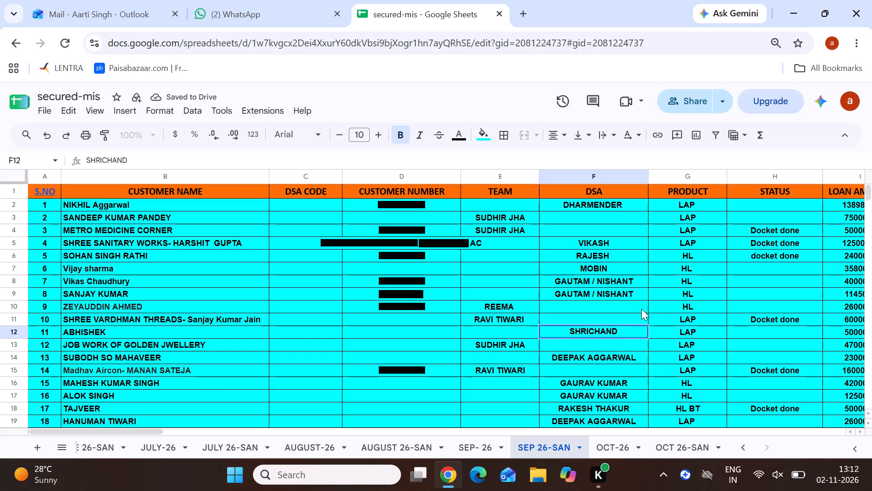
click(641, 309)
key(ctrl+s)
key(ctrl+s)
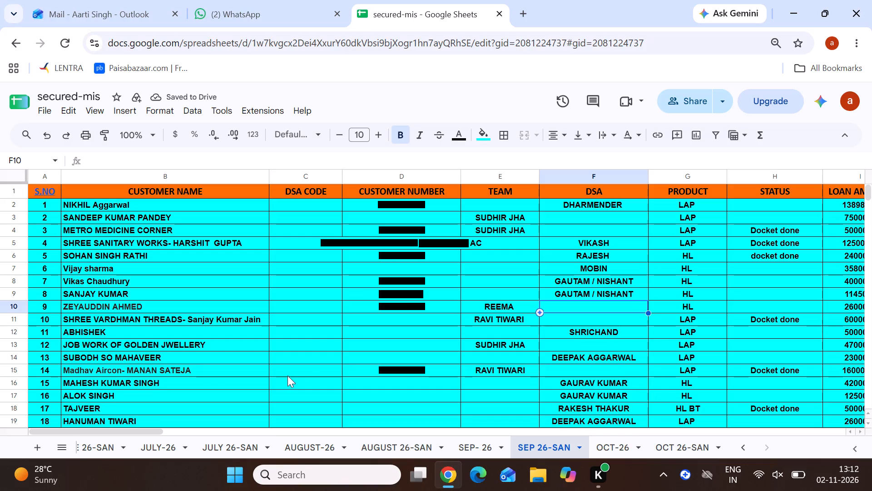
click(193, 351)
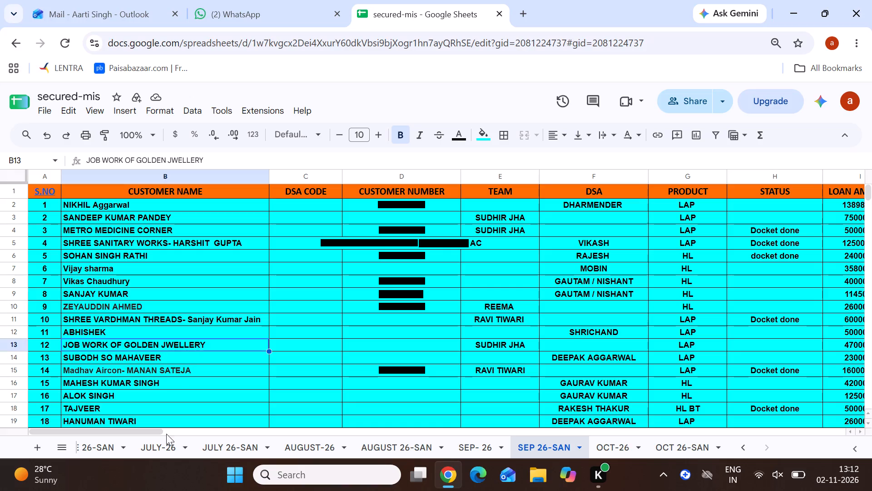
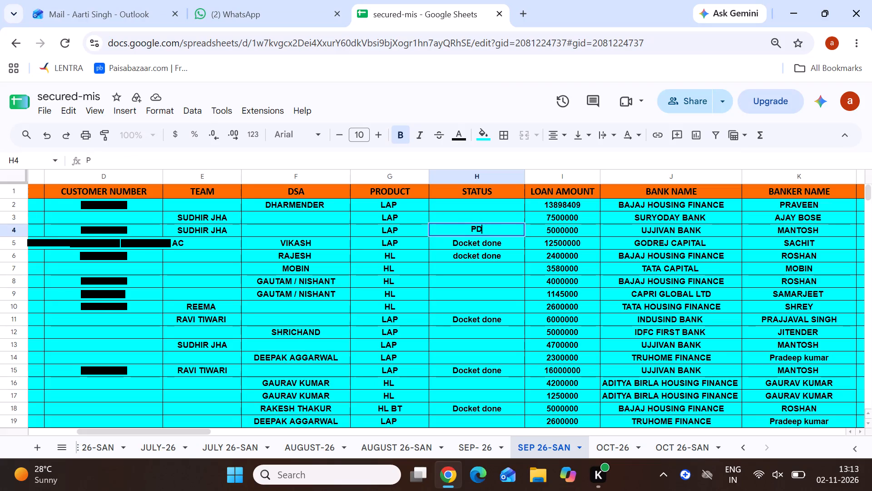
Enter "pdd pending" as the status of the METRO MEDICINE CORNER case in row 4 and save the sheet.
text(D)
key(BackSpace)
key(BackSpace)
key(BackSpace)
key(BackSpace)
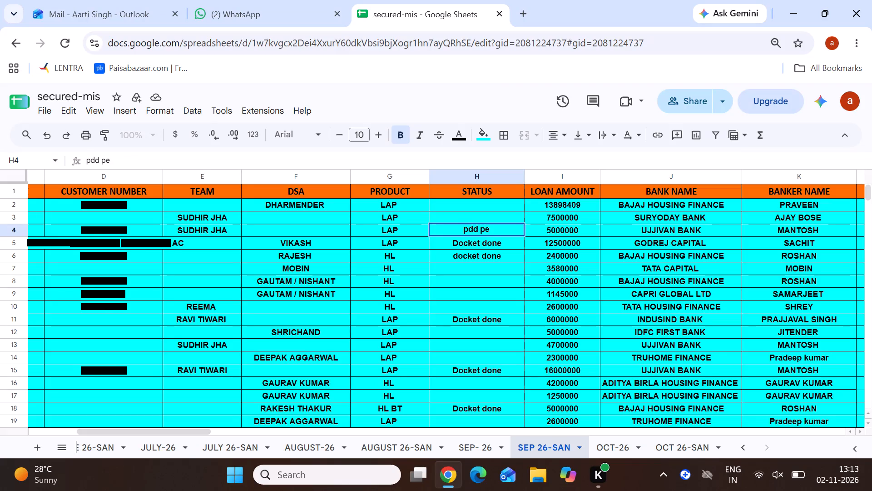
text(nding)
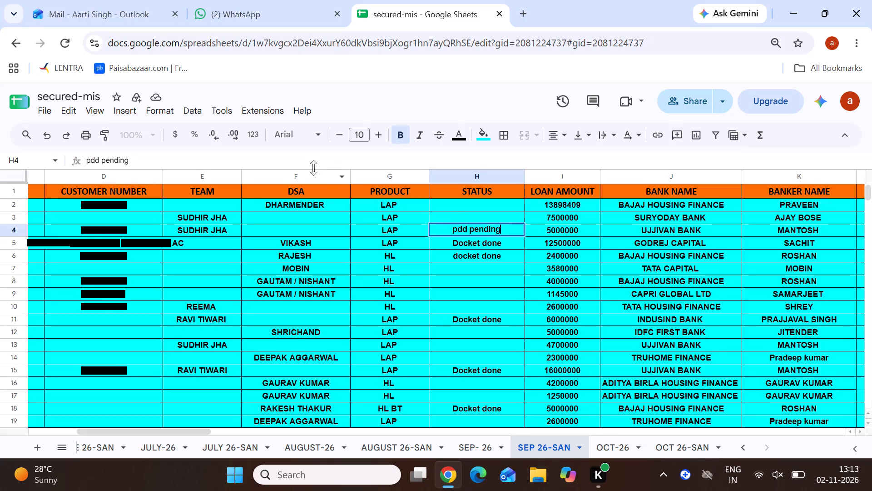
click(501, 284)
key(ctrl+s)
key(ctrl+s)
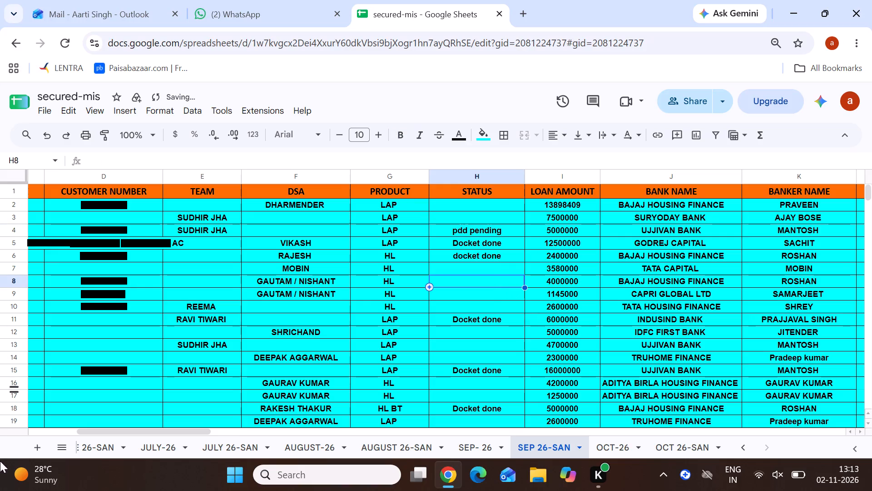
Enter "pdd pending" as the status of the JOB WORK OF GOLDEN JWELLERY case in row 13 and save.
drag(196, 433, 0, 432)
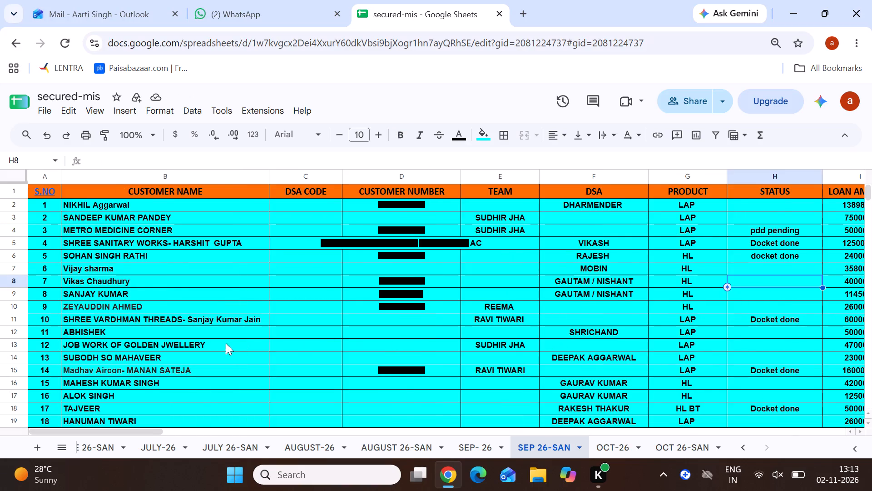
click(765, 345)
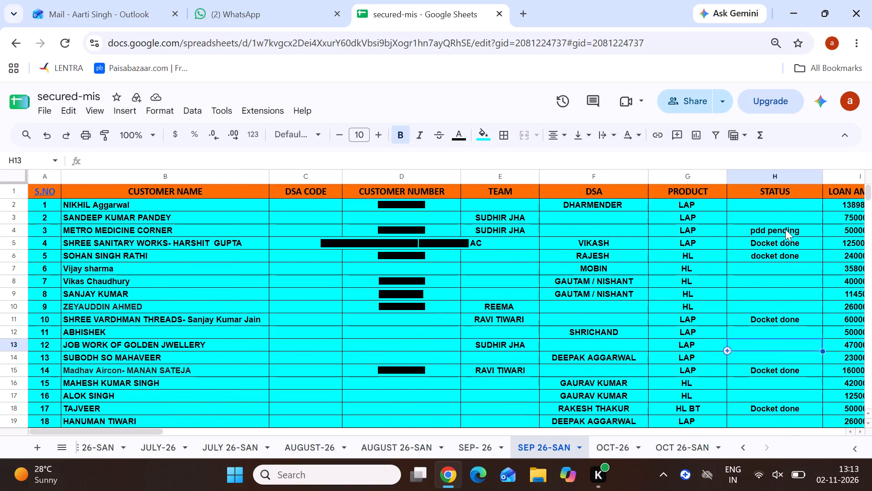
click(797, 232)
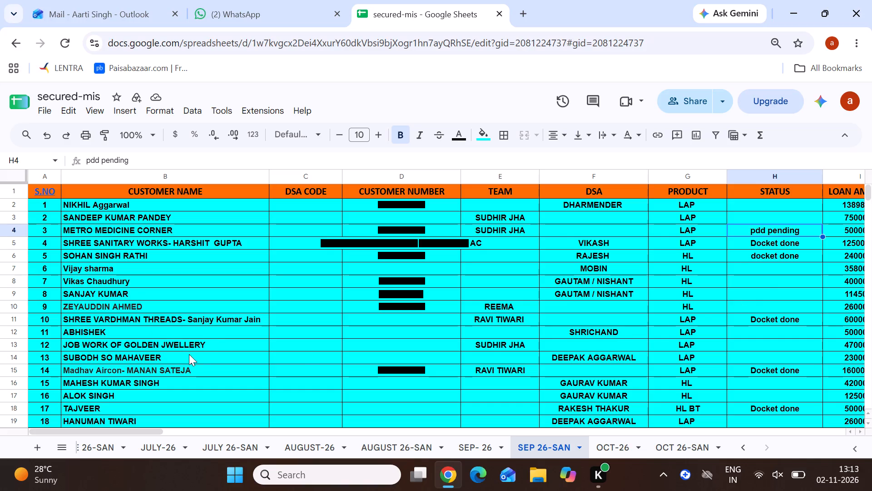
click(764, 345)
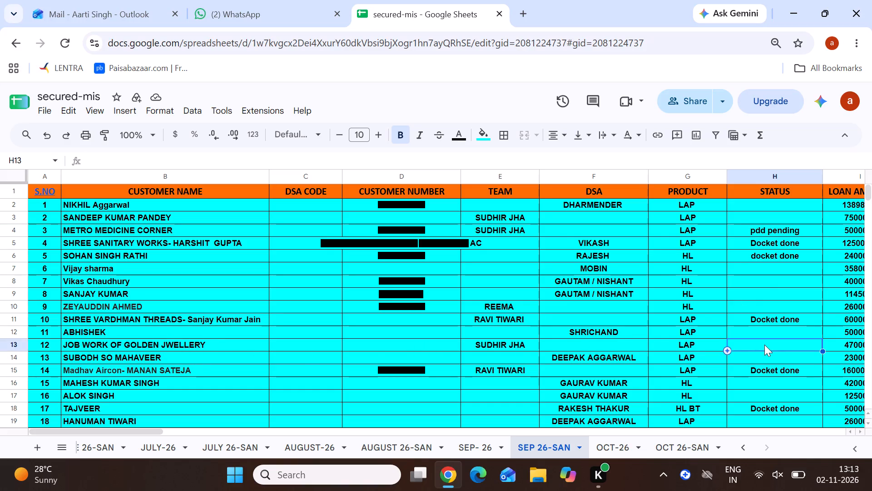
text(pdd pending)
click(763, 283)
key(ctrl+s)
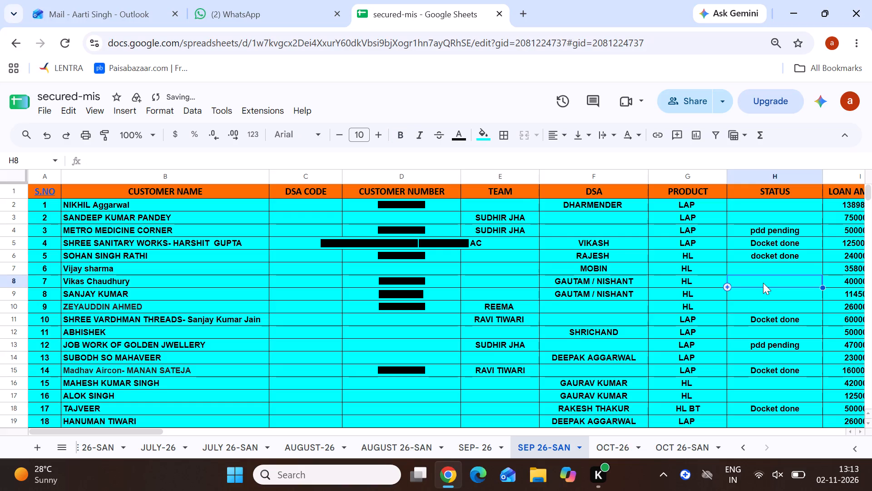
key(ctrl+s)
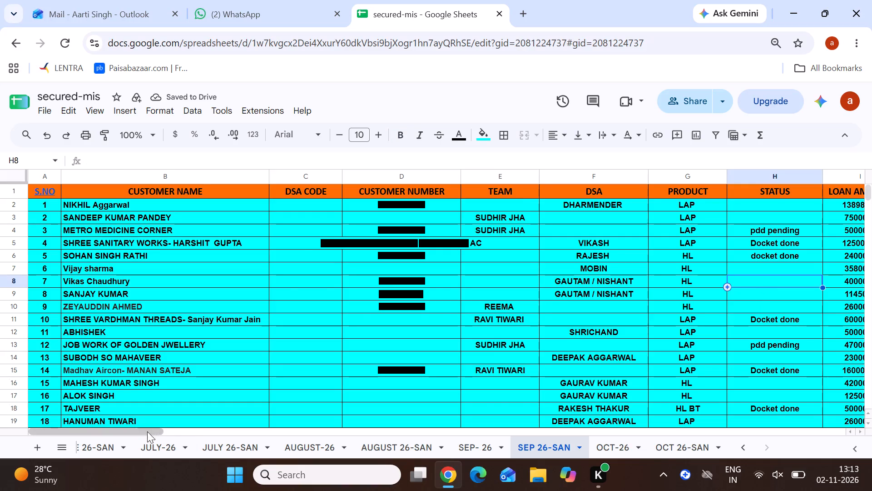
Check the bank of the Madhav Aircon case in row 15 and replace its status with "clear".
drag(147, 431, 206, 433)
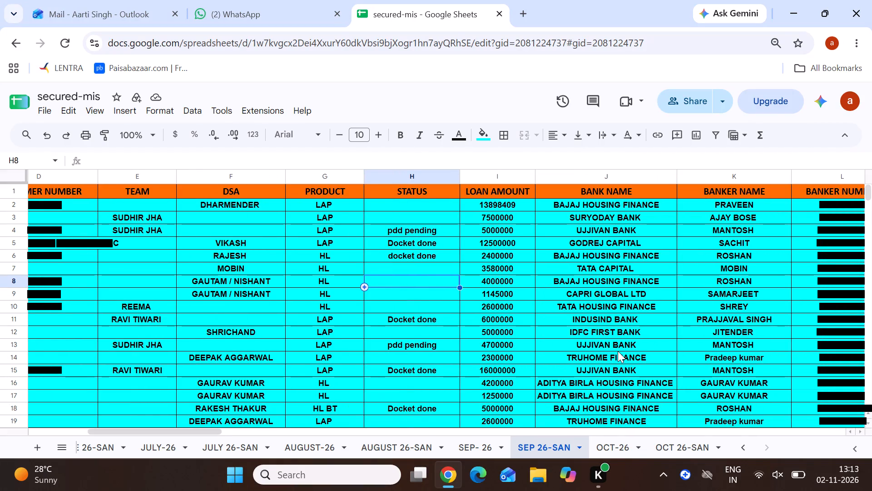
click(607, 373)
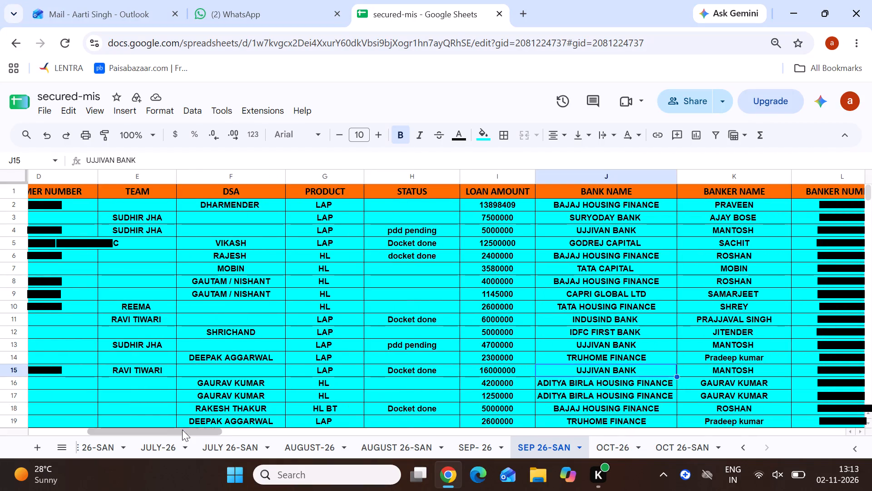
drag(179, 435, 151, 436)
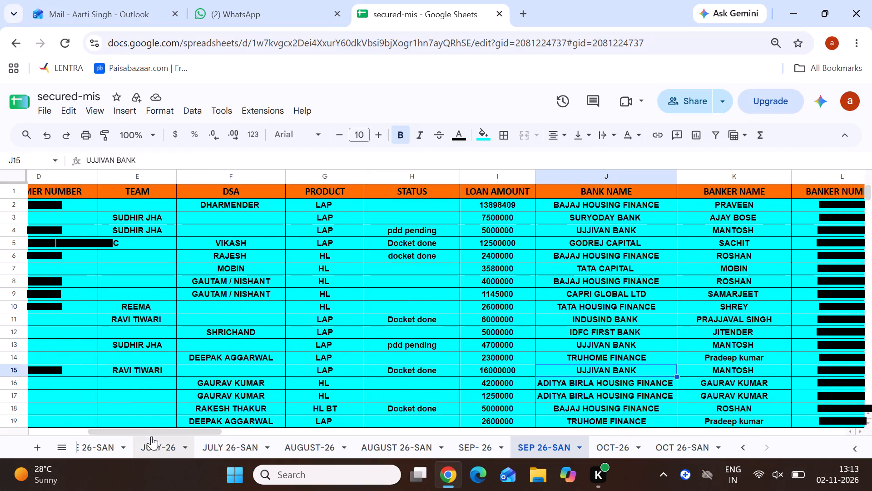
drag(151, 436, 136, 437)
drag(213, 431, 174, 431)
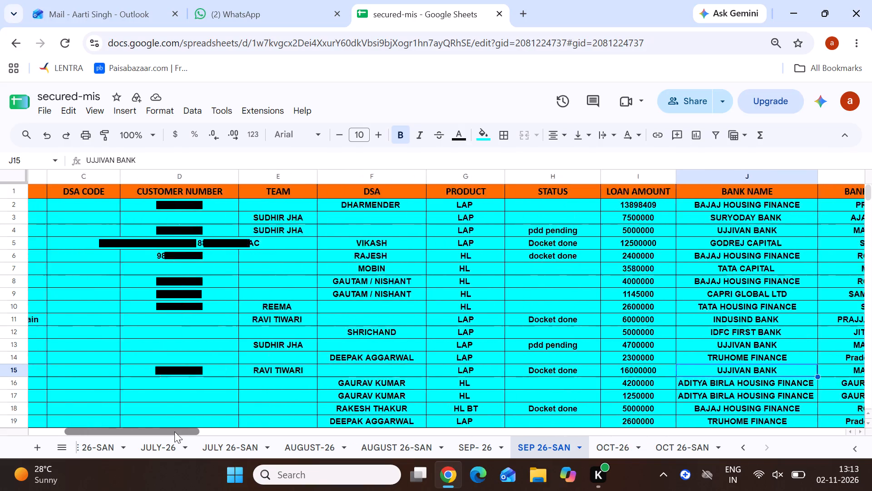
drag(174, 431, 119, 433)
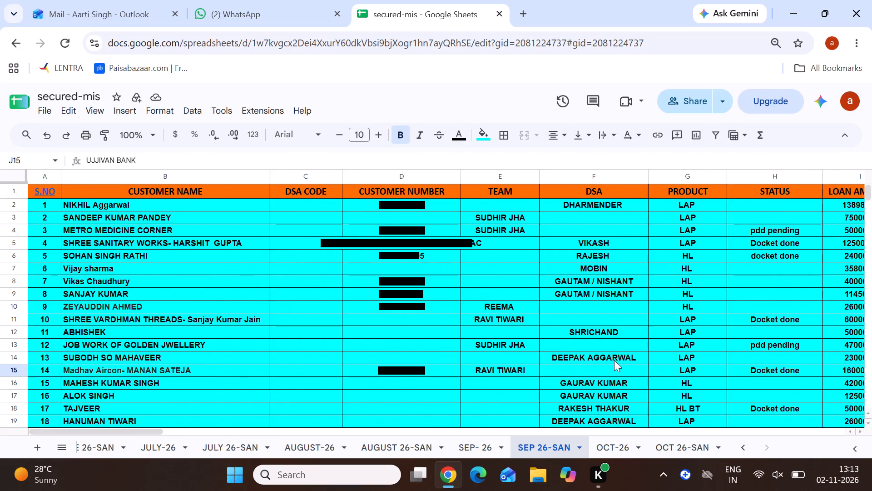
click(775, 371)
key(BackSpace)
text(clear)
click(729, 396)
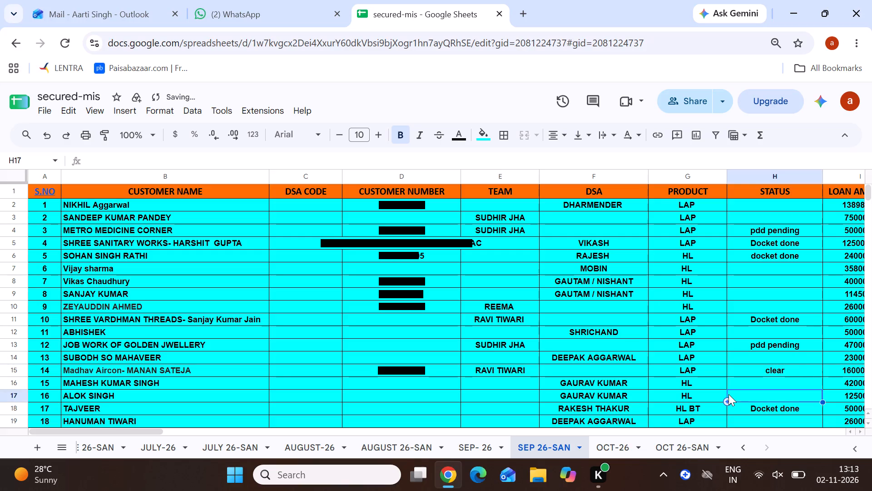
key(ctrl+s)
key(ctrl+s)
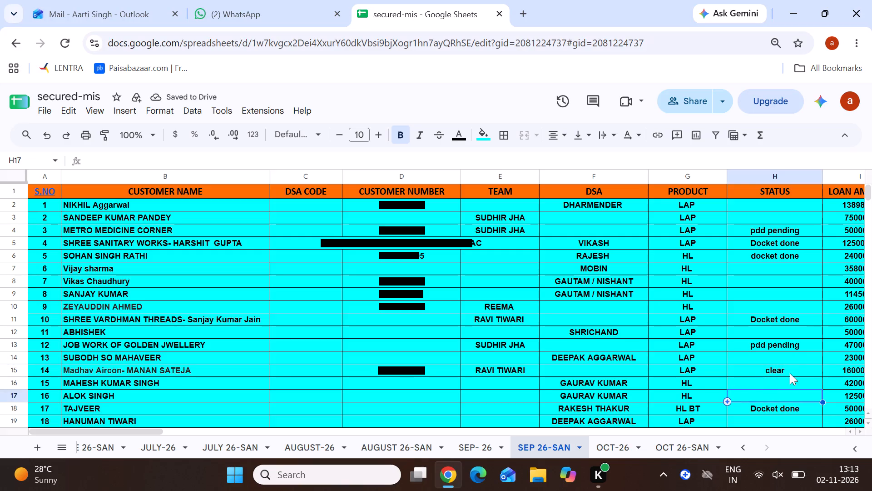
Change the status of the Madhav Aircon case in row 15 to "transaction done- clear" and save the sheet.
double_click(790, 373)
key(BackSpace)
key(BackSpace)
key(BackSpace)
key(BackSpace)
key(BackSpace)
key(BackSpace)
key(BackSpace)
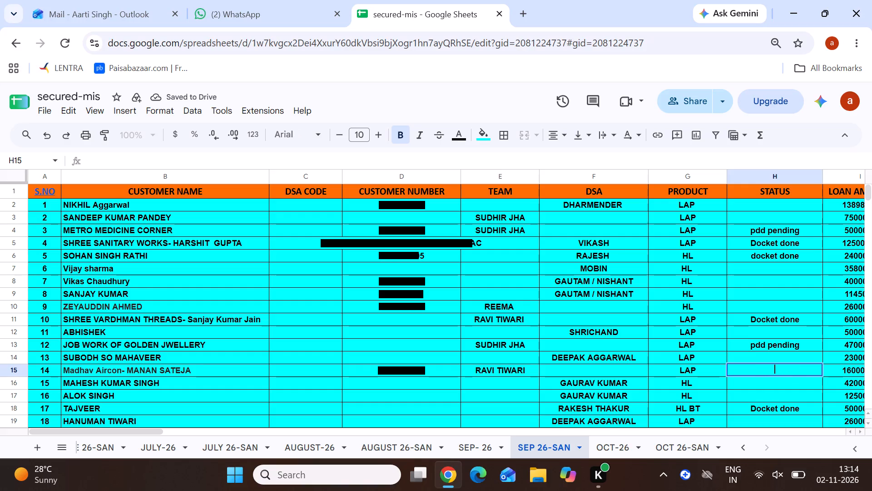
text(tran)
key(a)
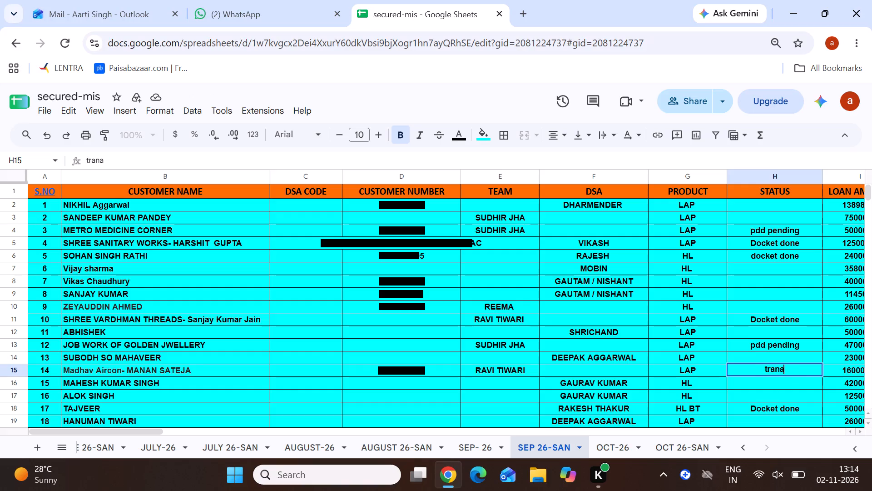
key(BackSpace)
key(s)
text(actioj)
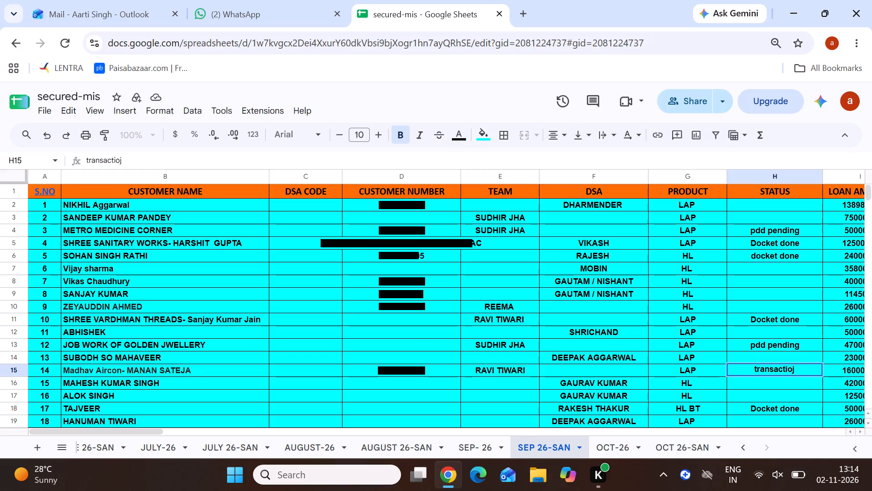
key(BackSpace)
text(n done)
text(- clear)
click(814, 311)
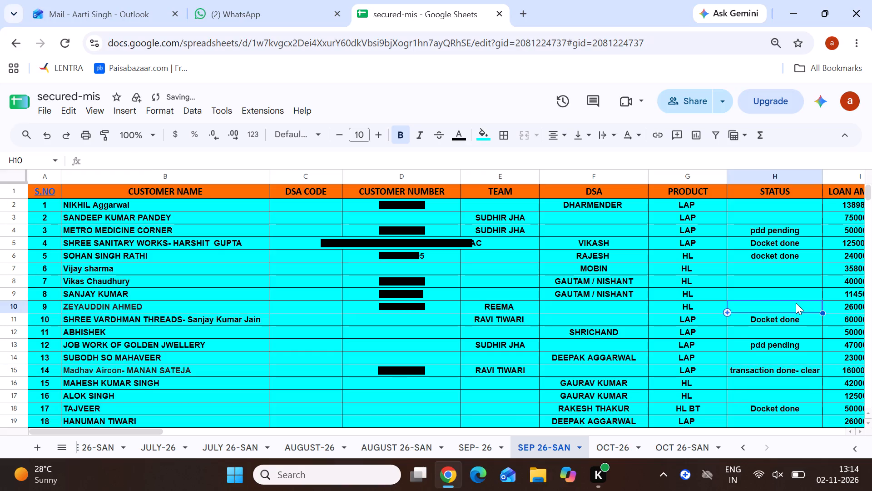
key(ctrl+s)
key(ctrl+s)
key(ctrl+s)
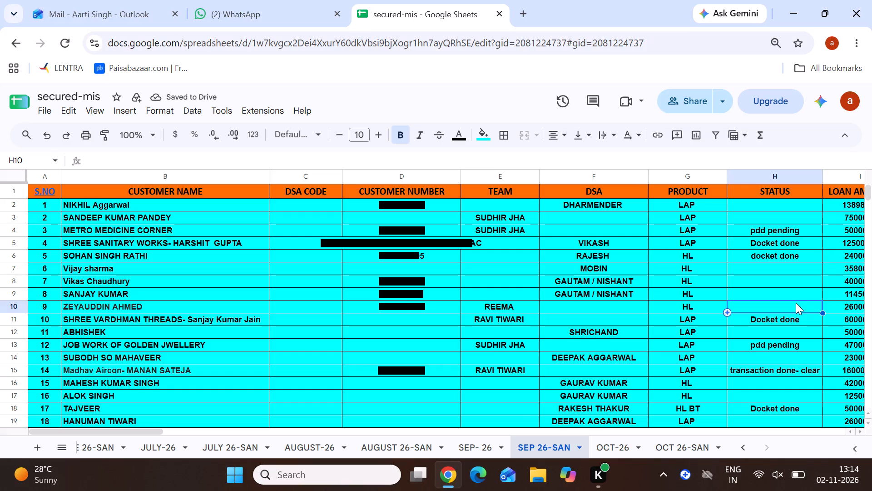
Copy the "transaction done- clear" status from row 15 into the status cells of rows 2, 3, 6, 7 and 8.
click(788, 368)
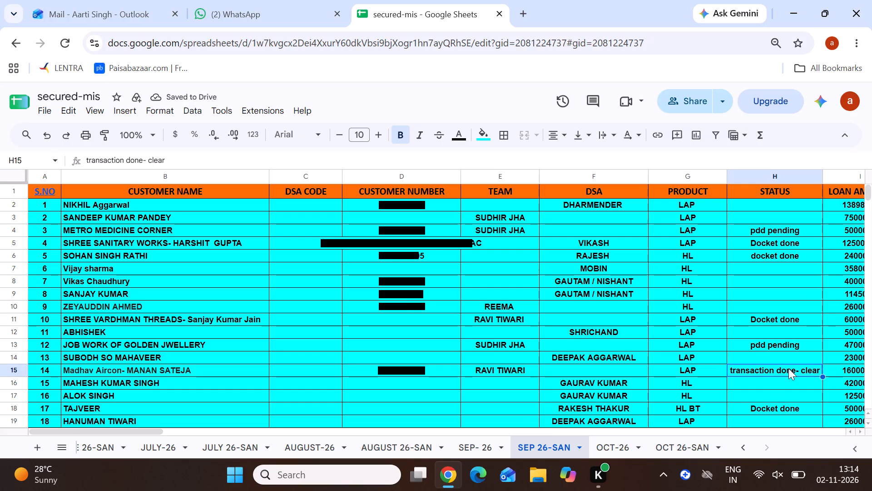
key(ctrl+c)
click(779, 203)
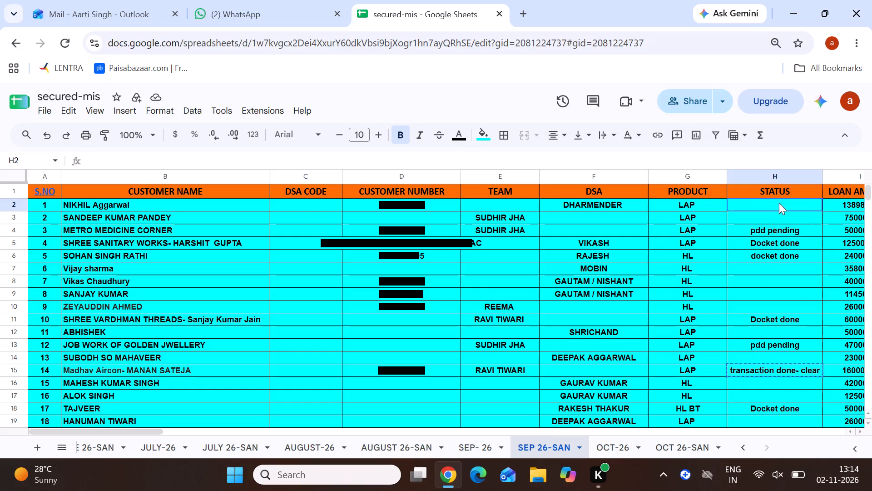
key(ctrl+v)
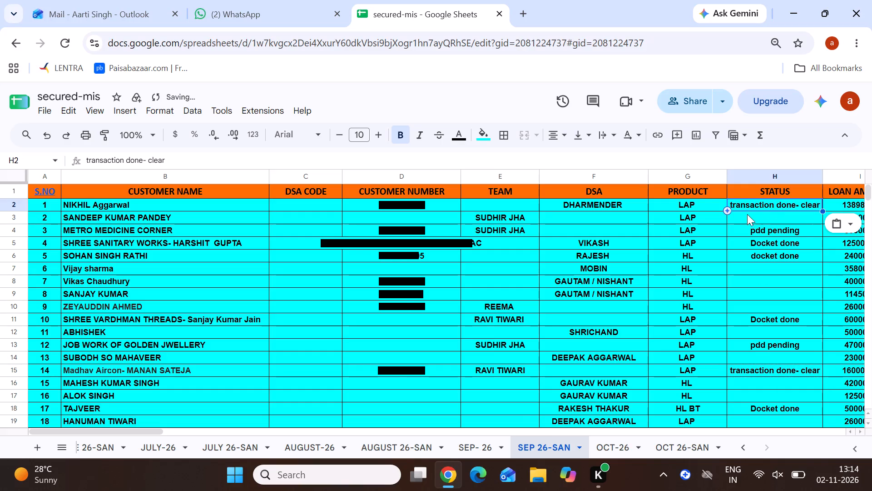
click(776, 219)
key(ctrl+v)
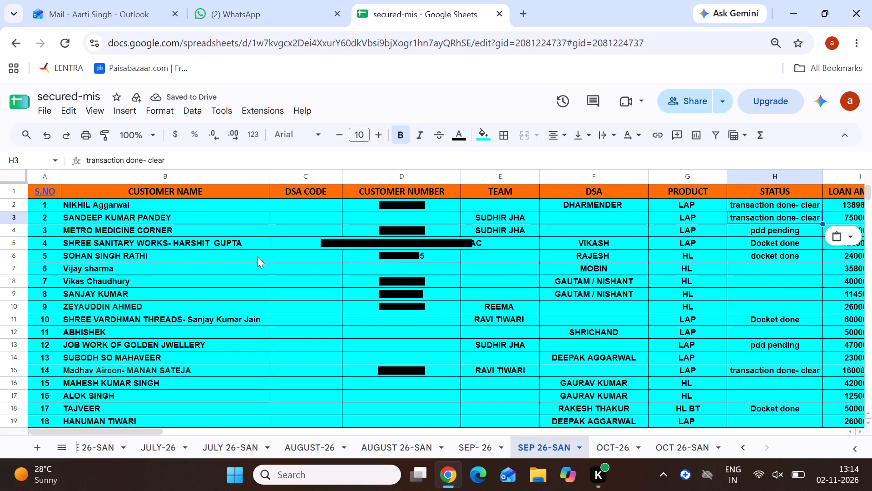
click(765, 259)
key(ctrl+v)
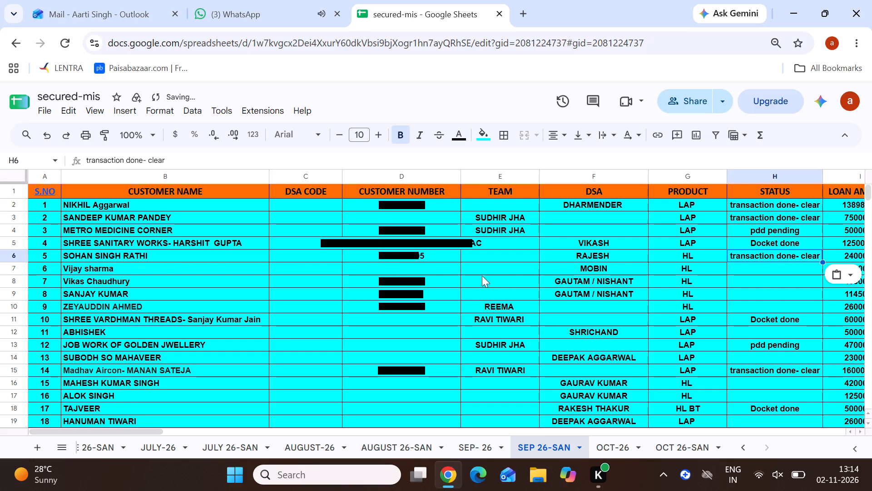
click(779, 271)
key(ctrl+v)
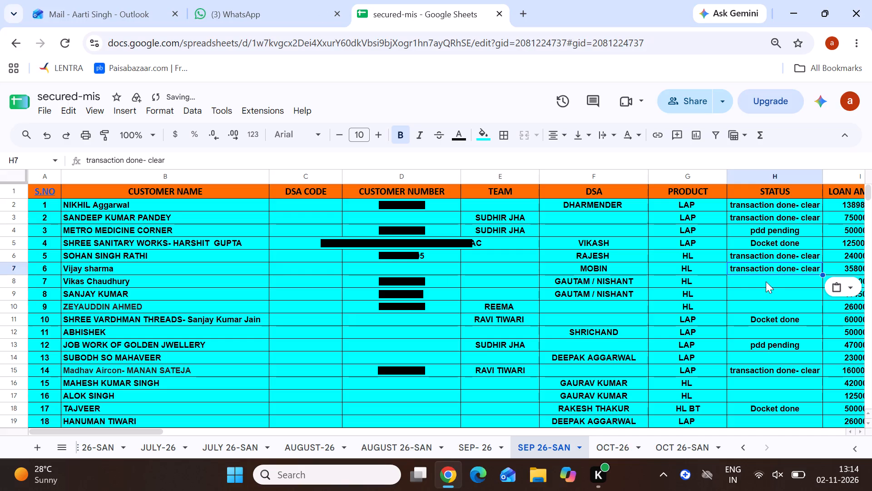
click(762, 281)
key(ctrl+v)
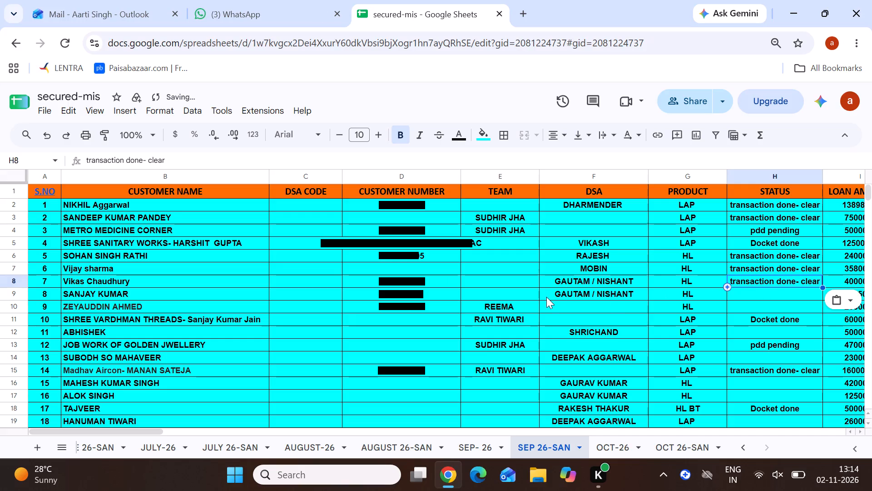
Enter "ragistry hold" as the status of the HL case in row 9.
click(762, 293)
key(r)
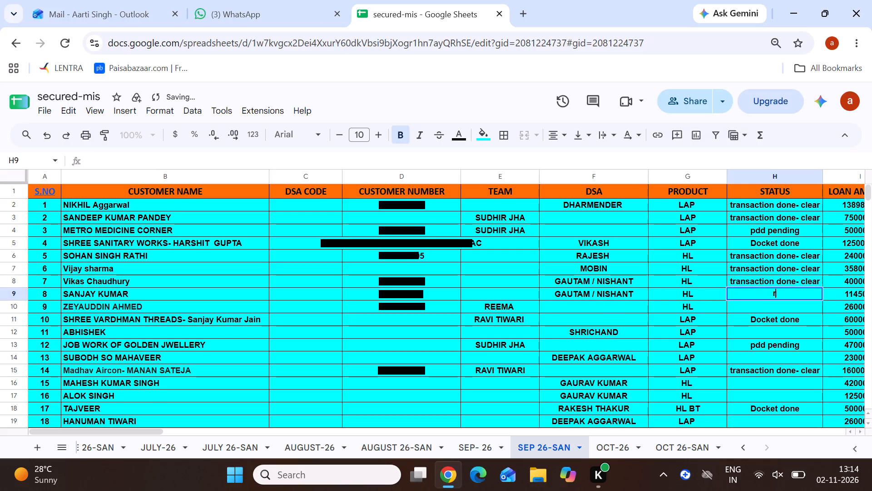
text(agistry)
key(space)
text(hold)
click(743, 320)
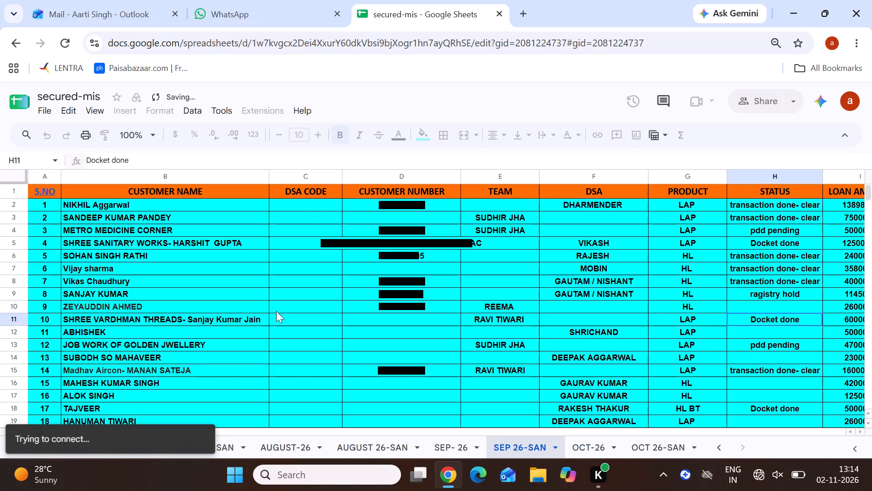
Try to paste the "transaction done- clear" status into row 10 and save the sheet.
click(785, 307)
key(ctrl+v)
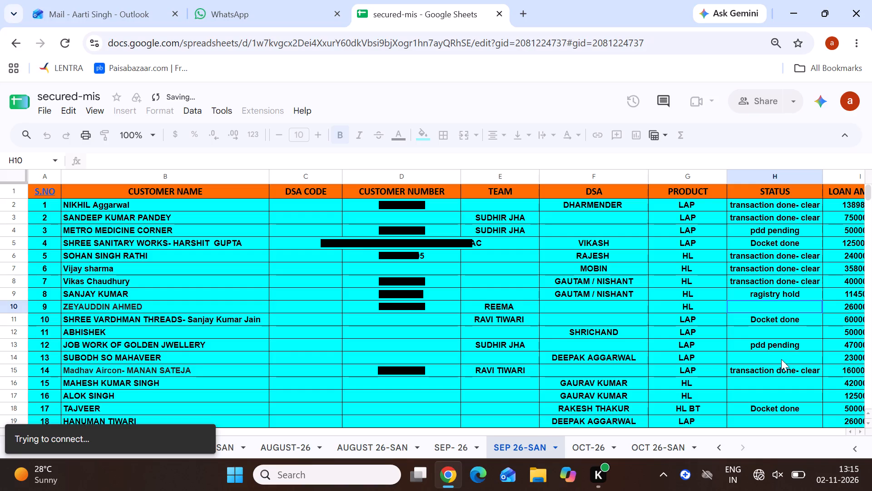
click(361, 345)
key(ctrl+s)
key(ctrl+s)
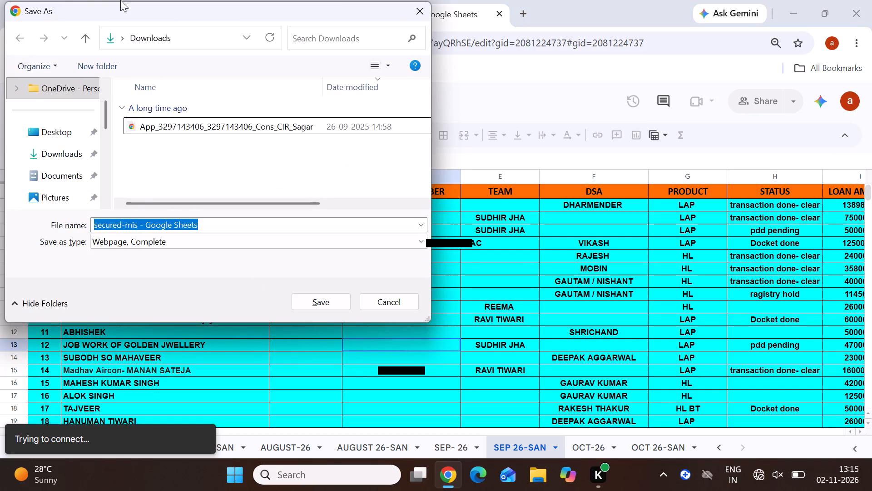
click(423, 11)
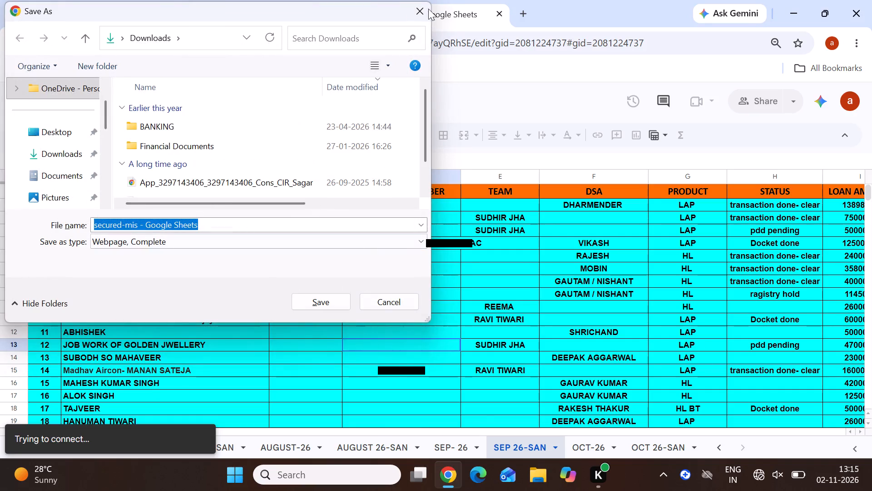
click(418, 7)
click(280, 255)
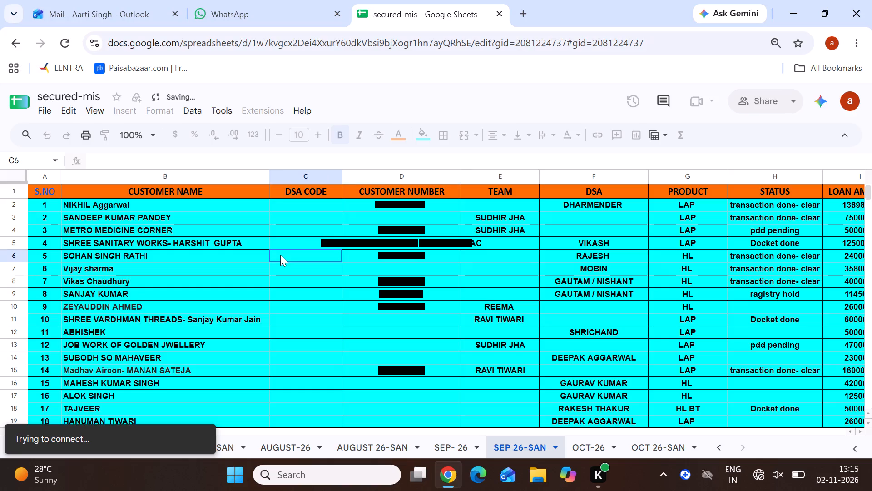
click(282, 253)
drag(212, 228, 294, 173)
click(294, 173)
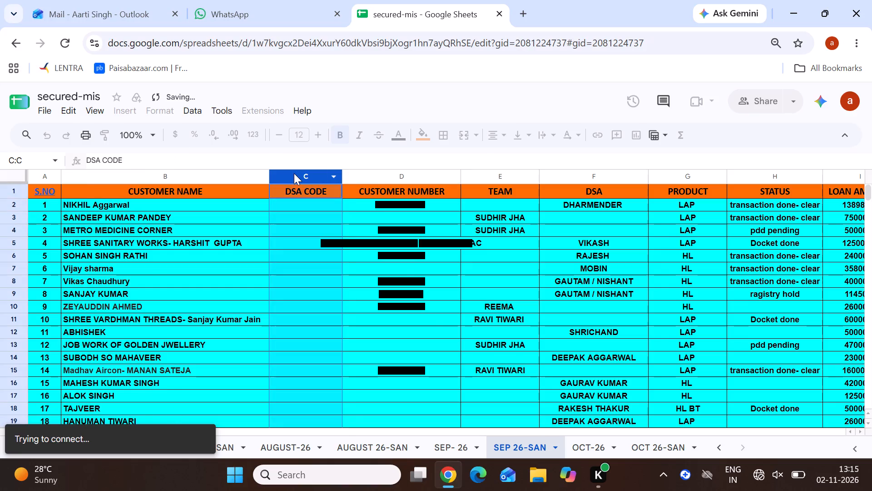
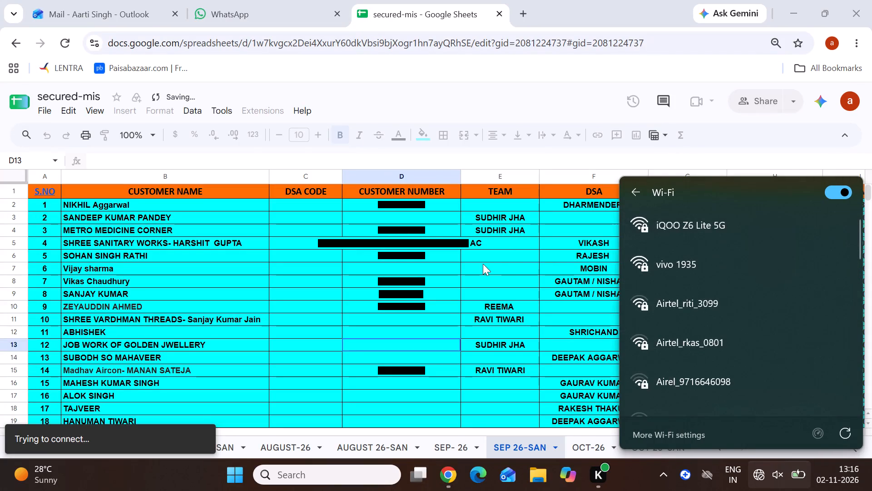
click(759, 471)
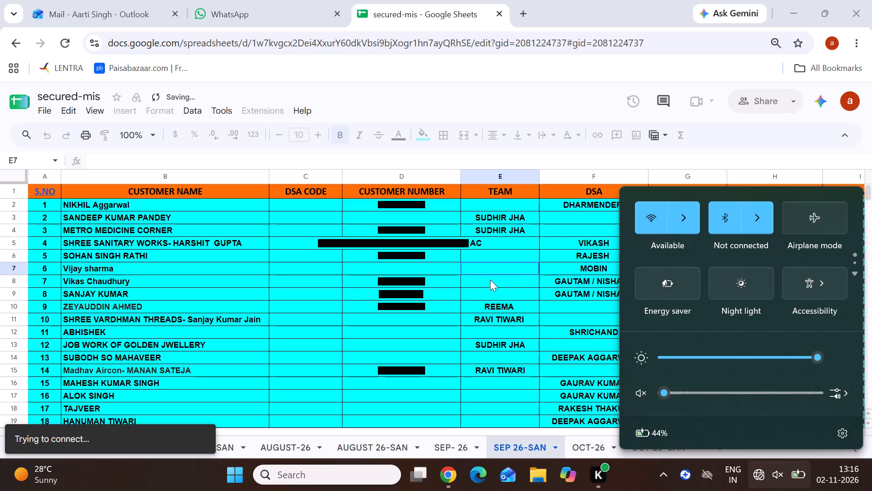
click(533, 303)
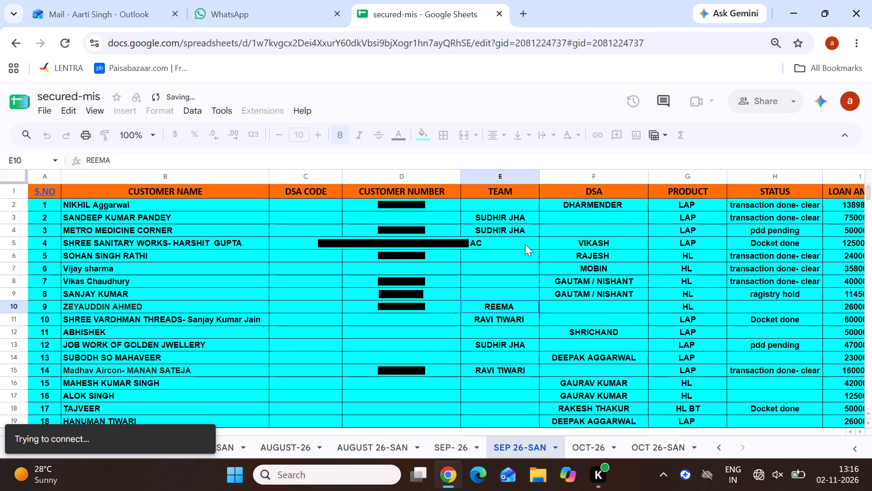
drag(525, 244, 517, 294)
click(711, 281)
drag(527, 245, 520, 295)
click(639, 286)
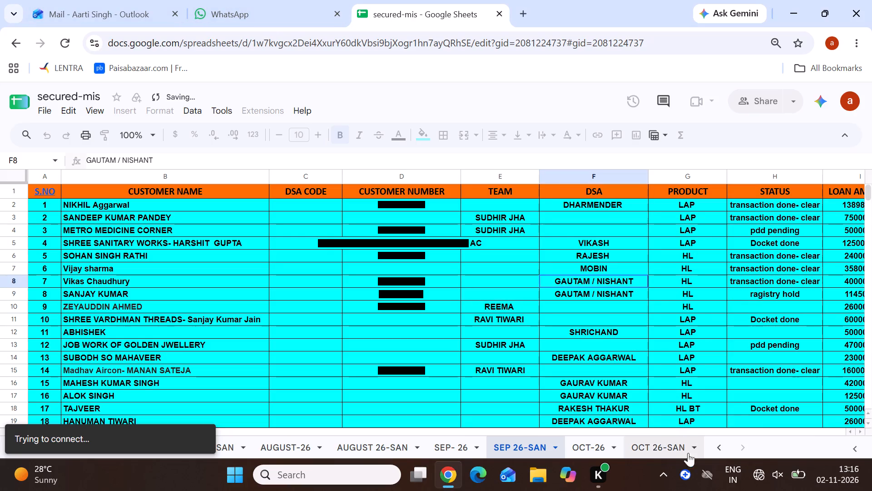
Look through the available Wi-Fi networks for one that can restore the internet connection.
click(759, 476)
click(688, 224)
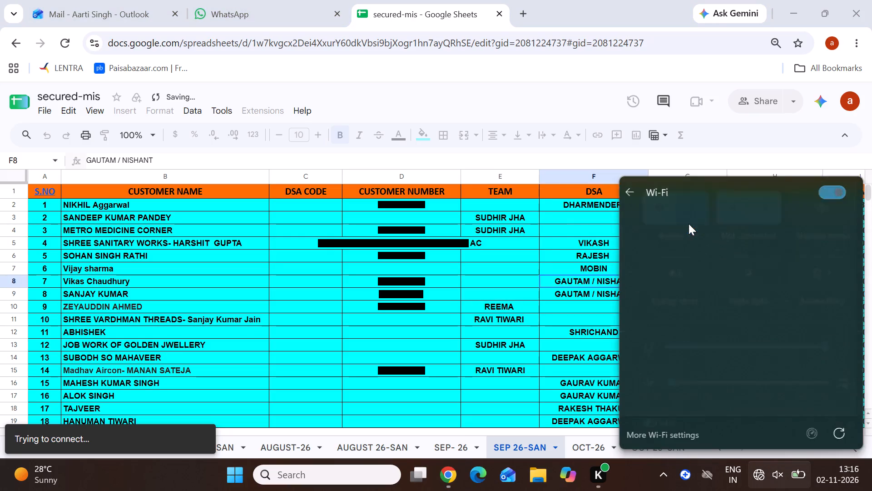
scroll(685, 302, up, 4)
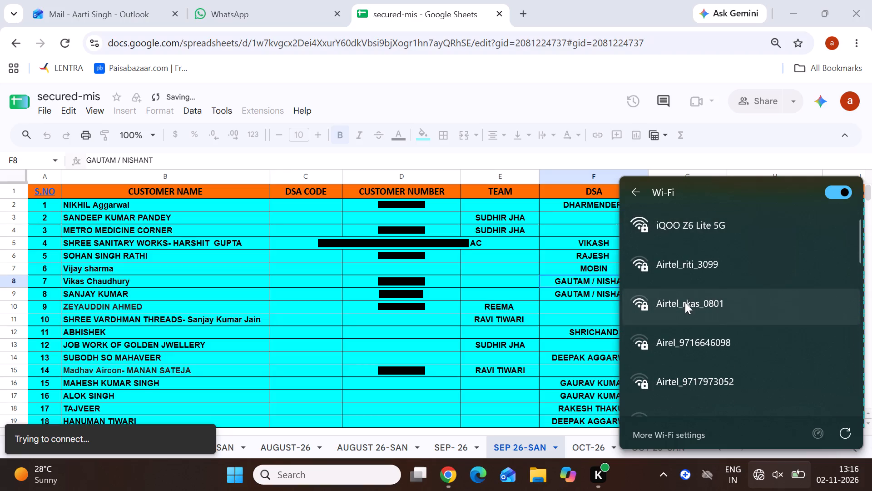
scroll(685, 302, up, 5)
scroll(708, 360, up, 12)
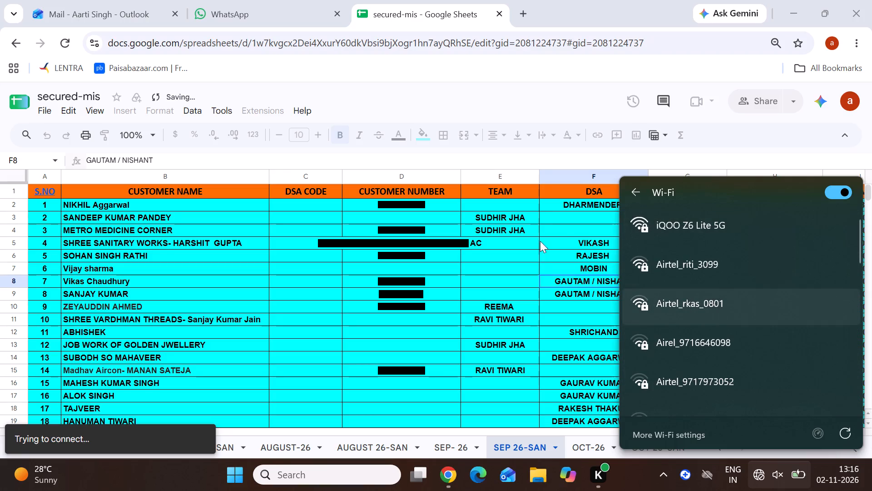
click(562, 223)
click(763, 475)
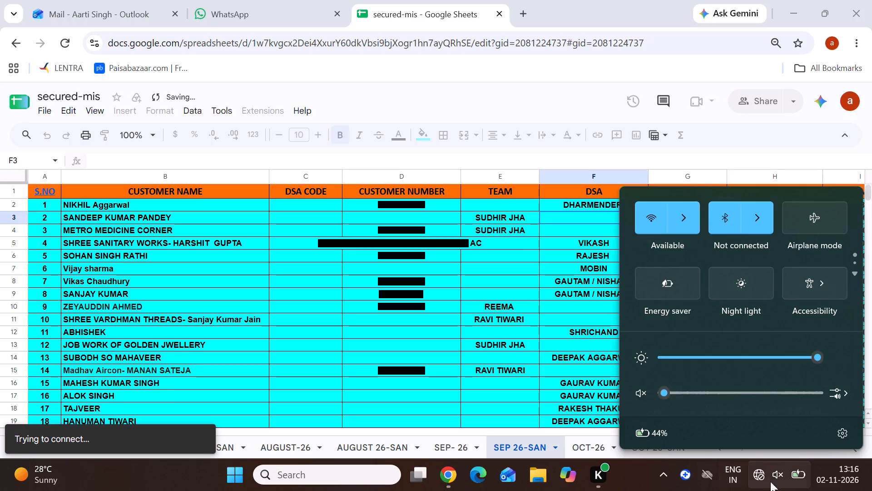
click(755, 472)
click(753, 476)
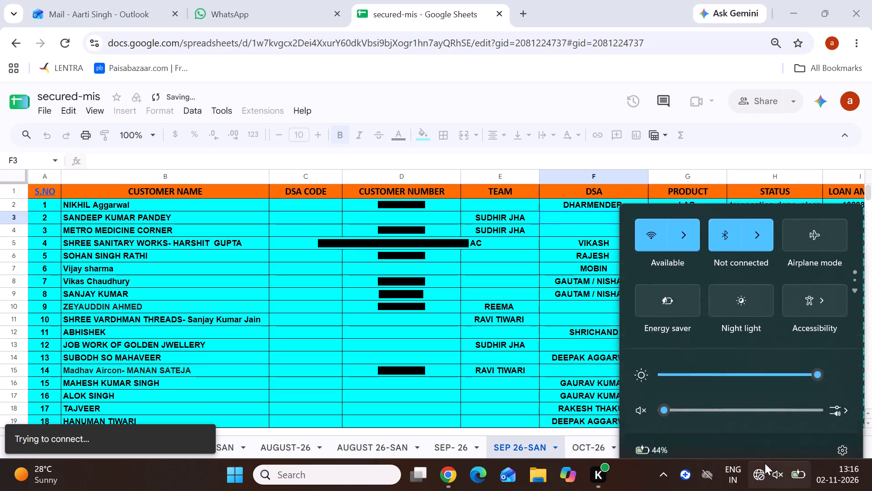
click(681, 223)
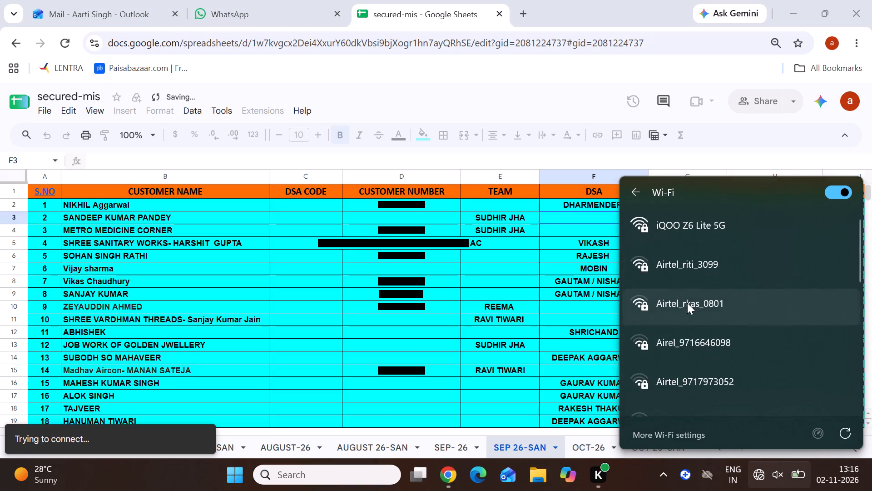
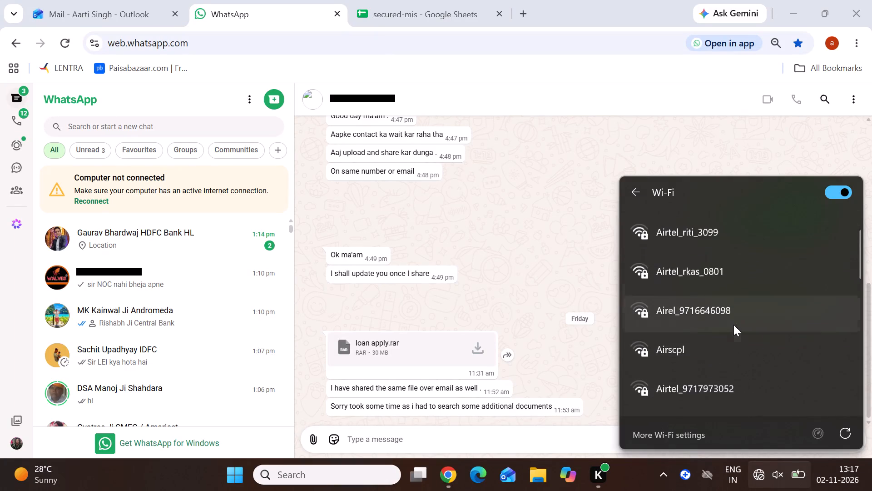
Look through the list of available Wi-Fi networks for one to reconnect the computer to.
scroll(733, 325, up, 17)
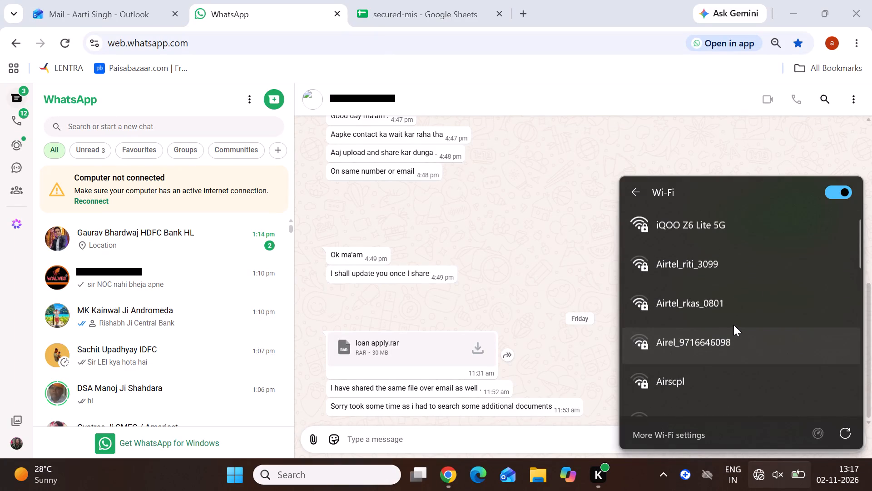
scroll(565, 244, up, 3)
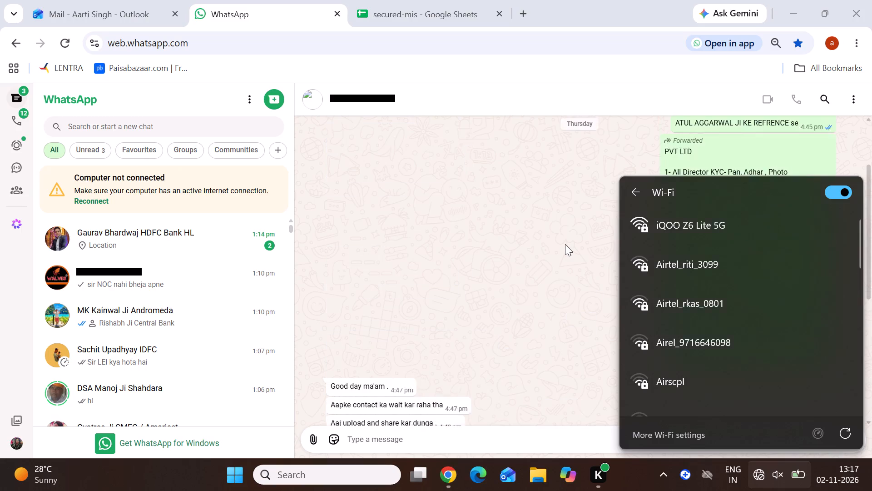
scroll(565, 244, up, 3)
scroll(565, 244, down, 13)
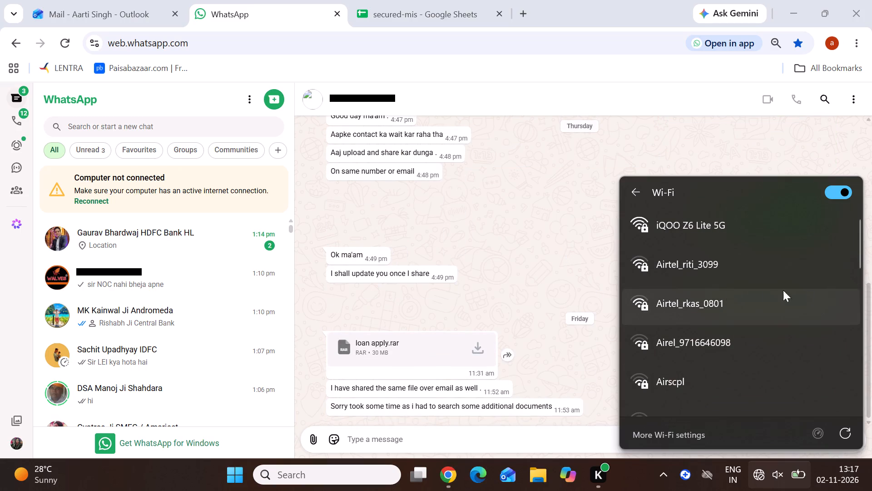
scroll(726, 290, up, 8)
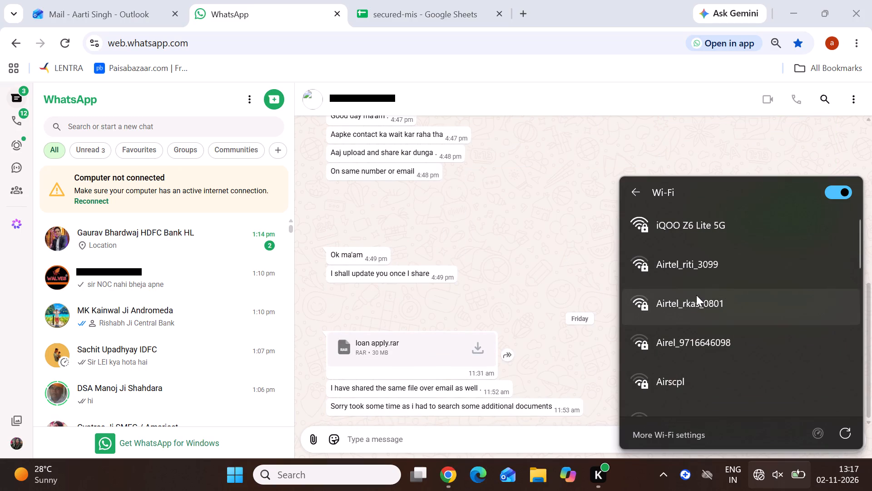
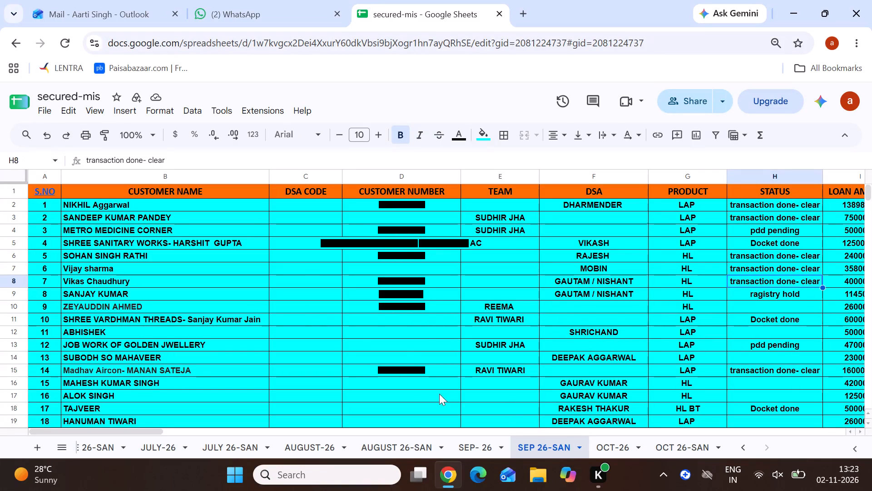
Select the empty status cell of the HL case in row 10 of the SEP 26-SAN sheet.
click(774, 305)
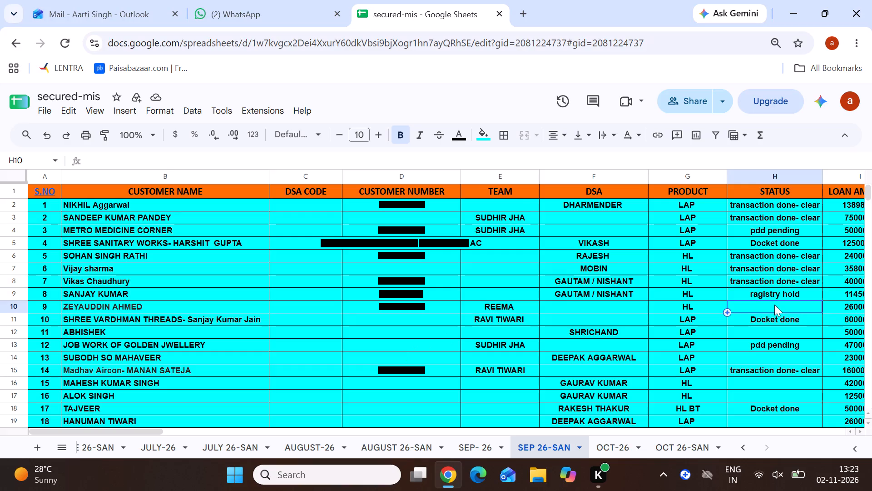
Copy the "transaction done- clear" status from row 8 into the status cell of row 10 and save the sheet.
click(804, 283)
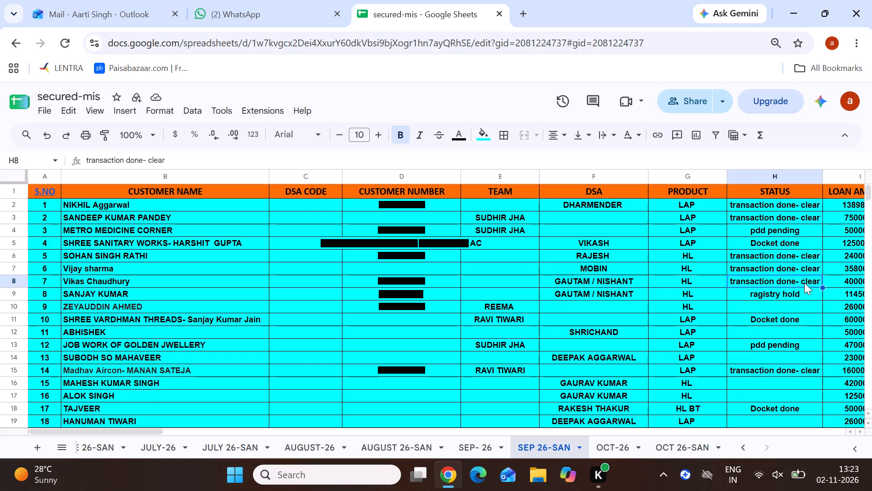
key(ctrl+c)
click(790, 307)
key(ctrl+v)
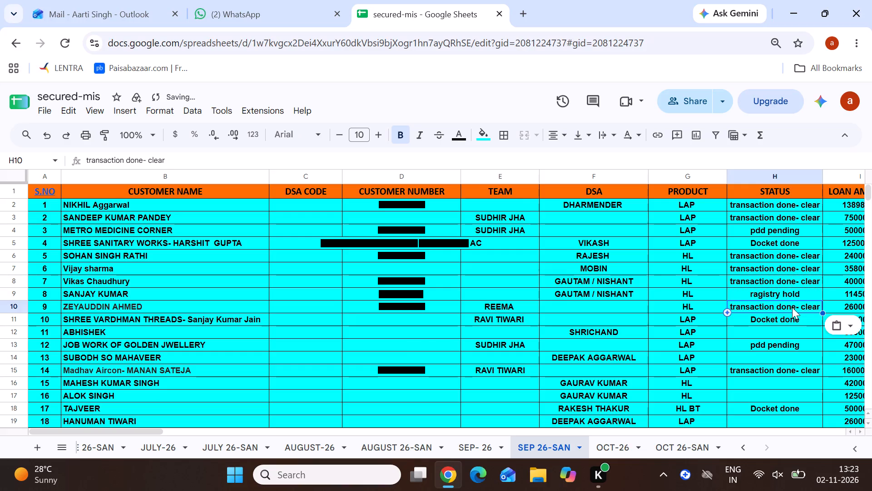
click(790, 332)
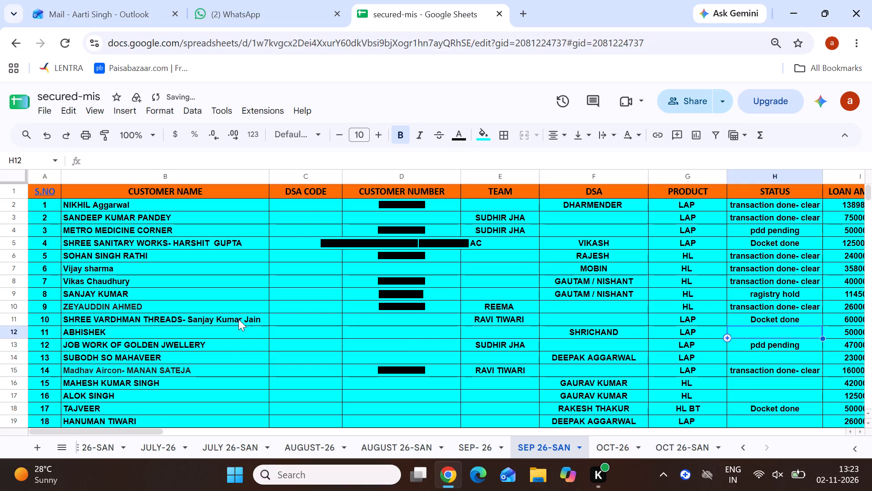
key(ctrl+s)
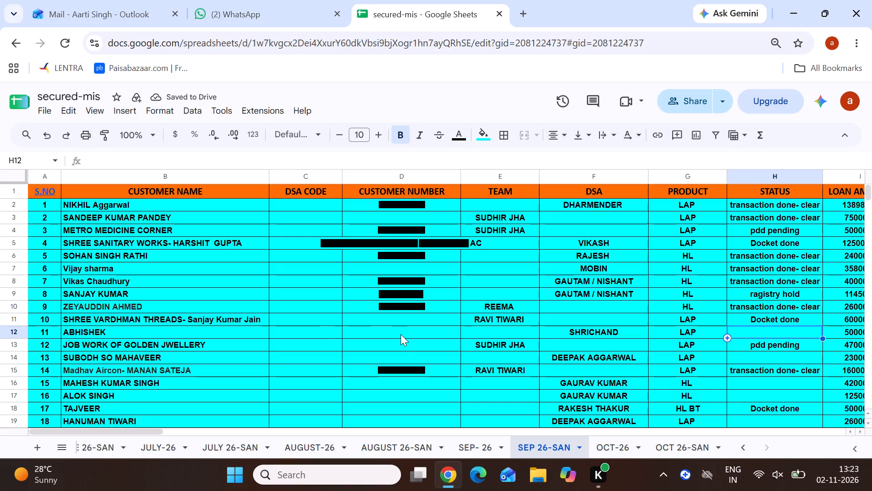
key(ctrl+s)
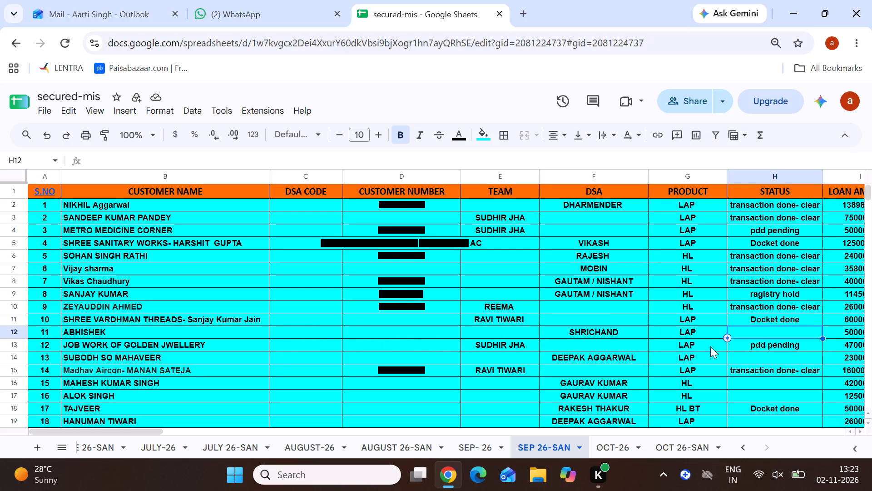
Paste the "transaction done- clear" status into the two LAP cases in rows 14 and 19 and save the sheet.
click(782, 361)
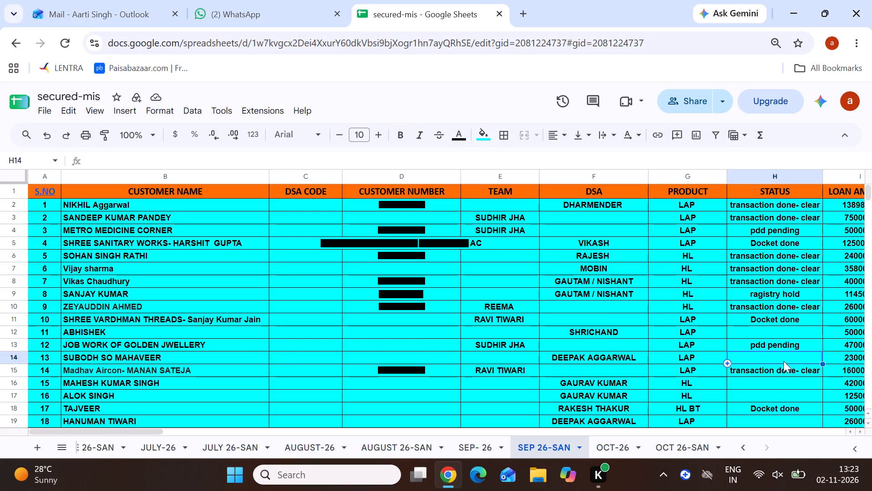
key(ctrl+v)
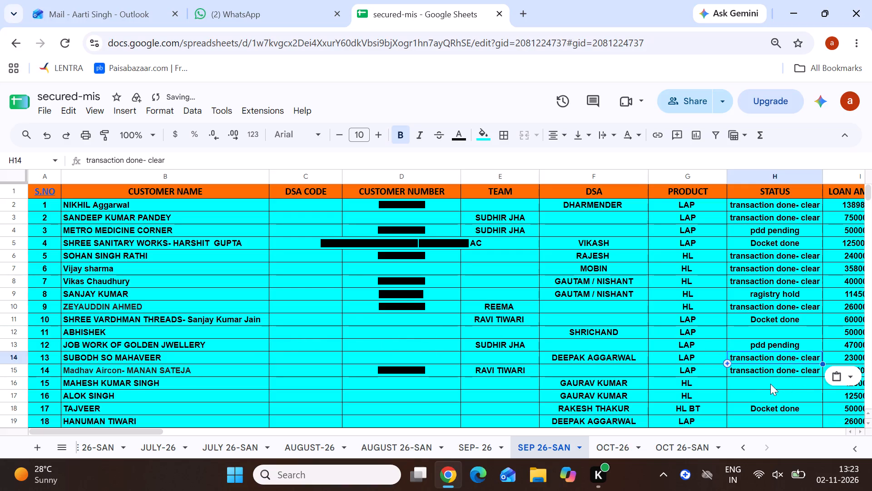
click(766, 384)
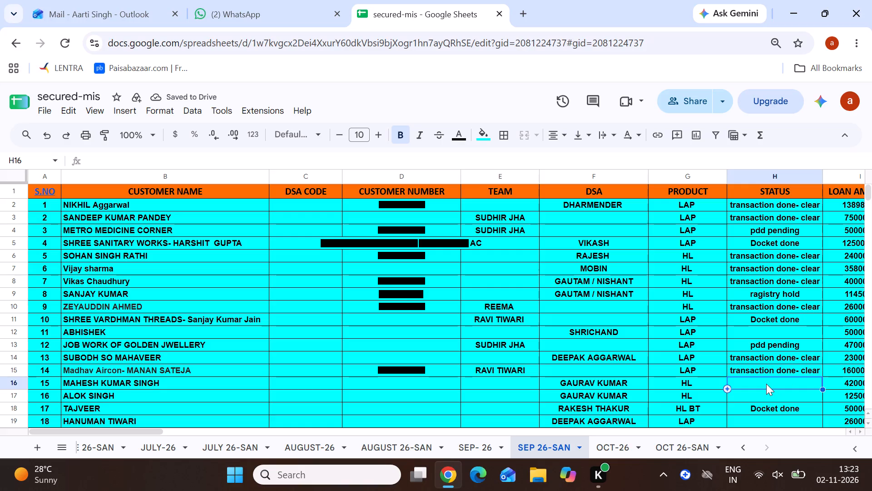
scroll(766, 384, down, 1)
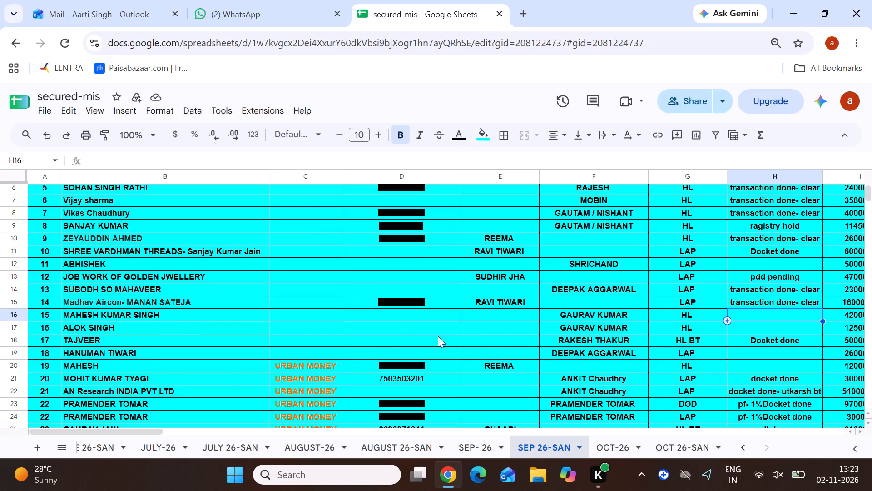
click(767, 354)
key(ctrl+v)
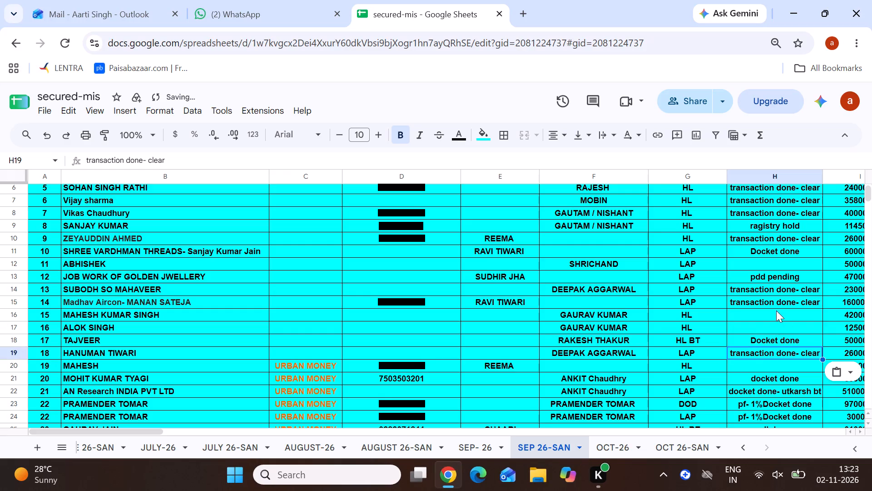
click(775, 323)
key(ctrl+s)
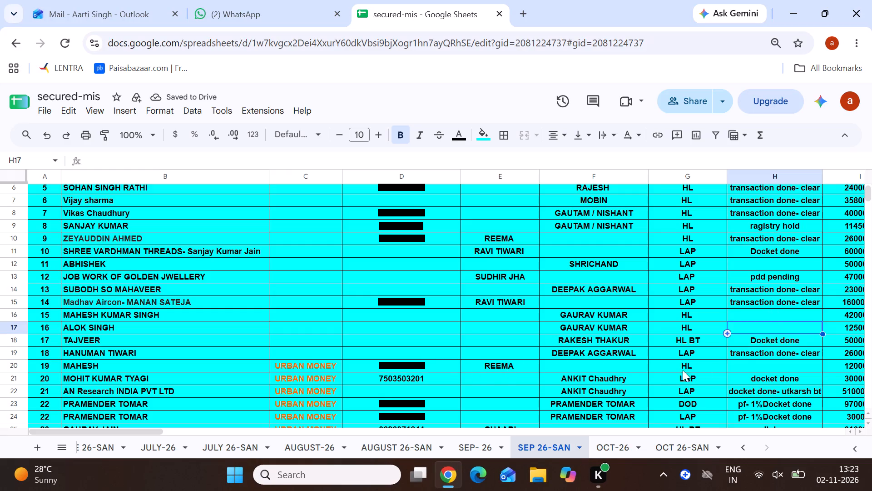
Examine the case details and statuses in rows 20 to 25, including the lender of the row 20 case.
click(760, 370)
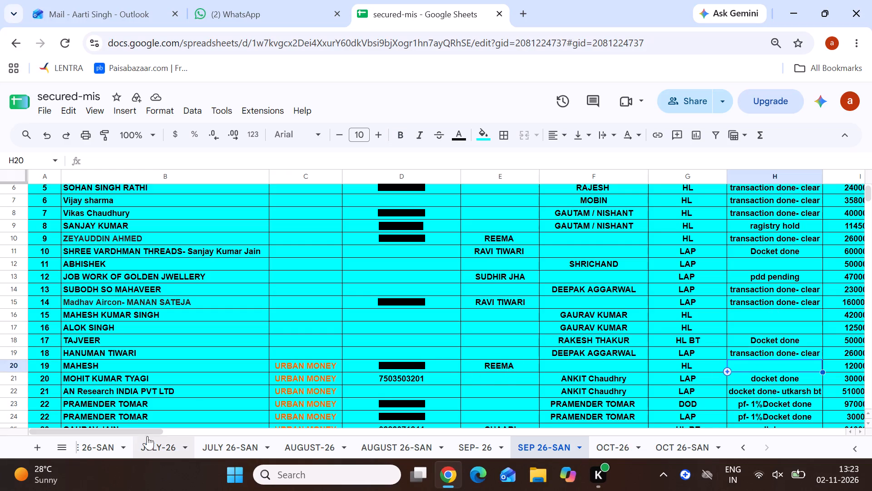
drag(150, 430, 213, 436)
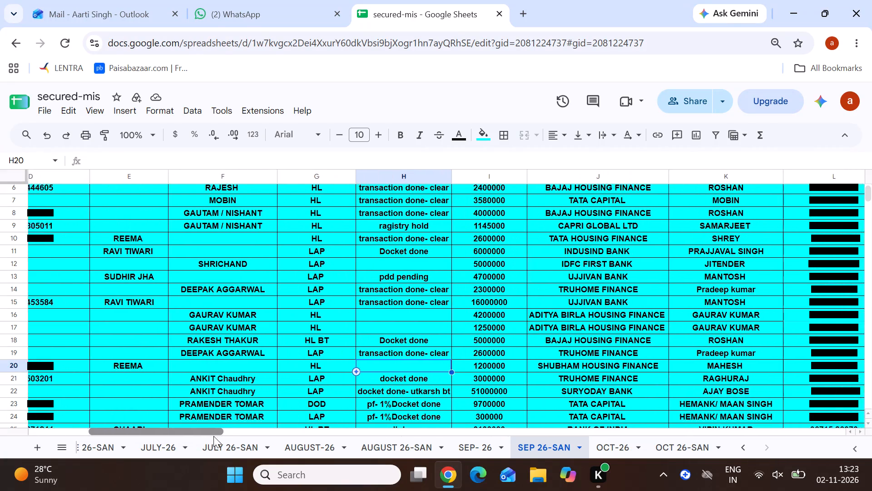
drag(213, 436, 44, 439)
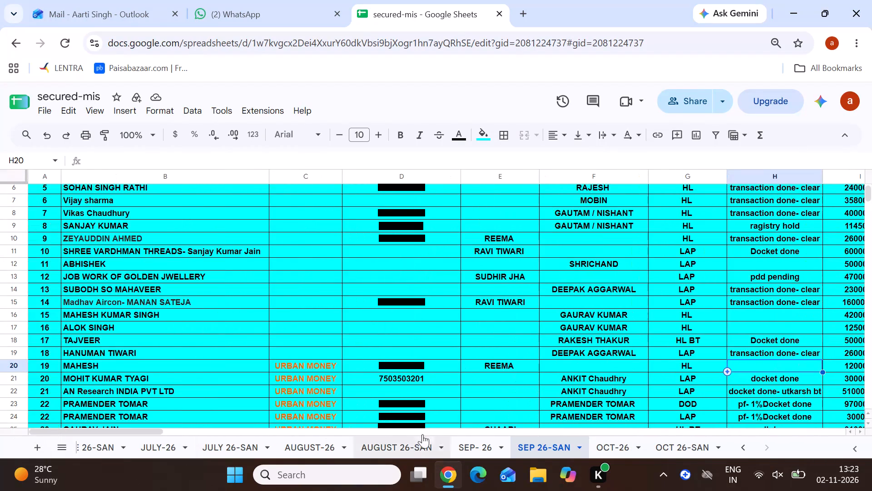
click(578, 382)
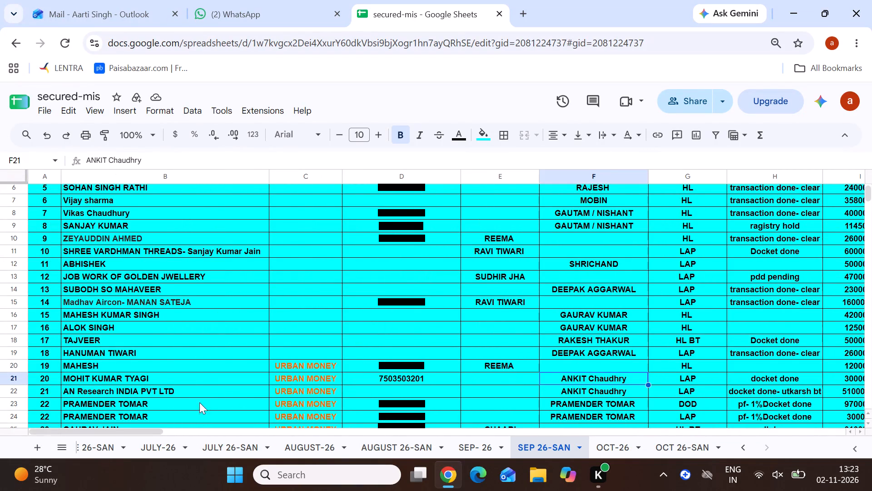
scroll(174, 408, down, 1)
drag(157, 336, 500, 352)
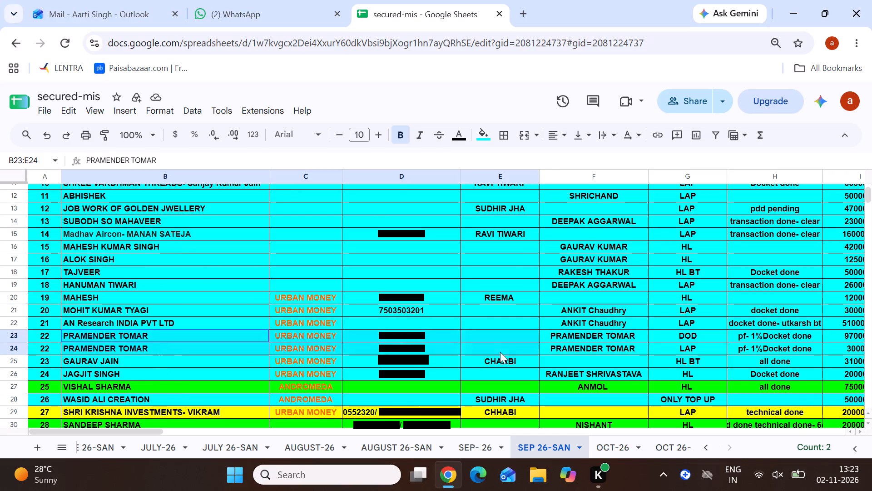
drag(500, 352, 768, 348)
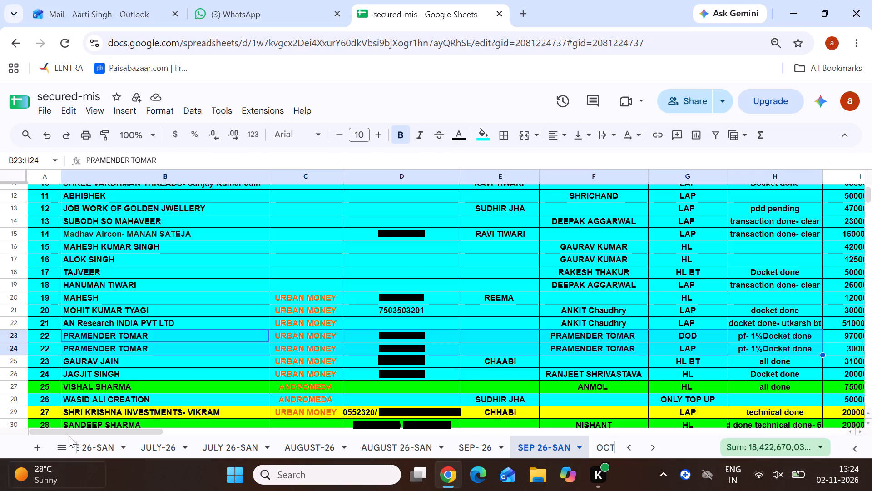
click(186, 363)
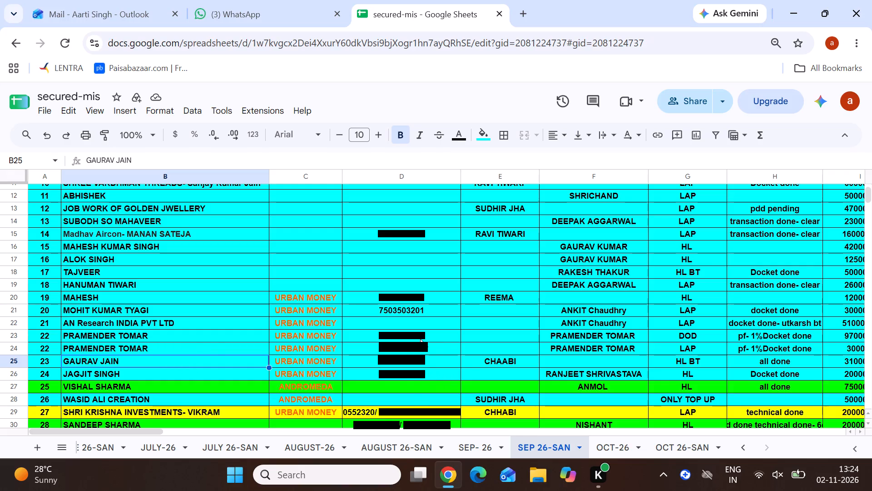
Paste the "transaction done- clear" status into the DOD and LAP cases in rows 23 and 24 and save the sheet.
click(773, 334)
key(ctrl+v)
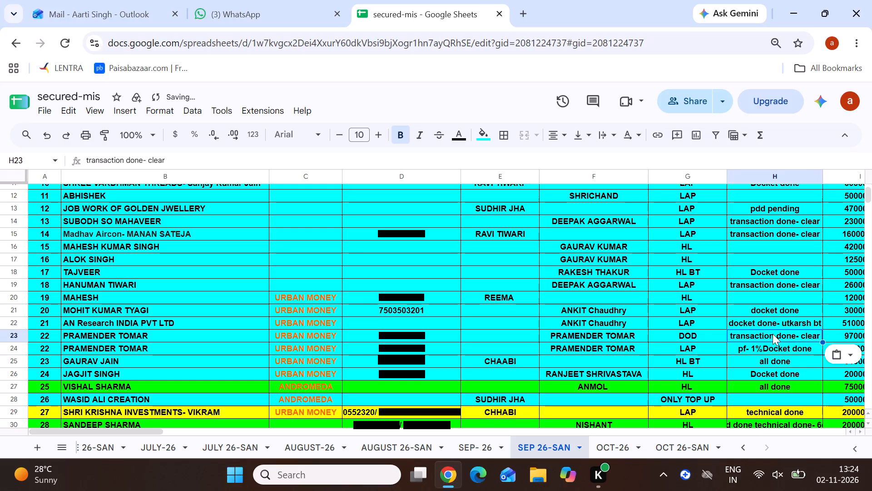
click(772, 351)
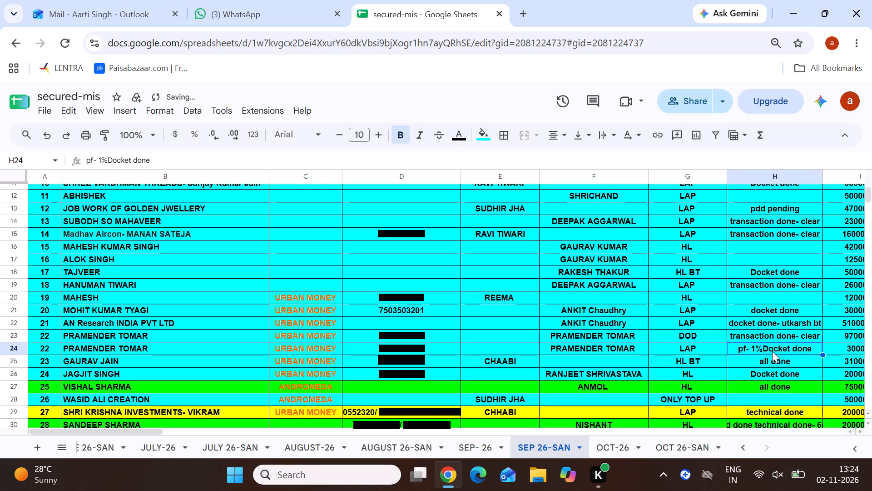
key(ctrl+v)
click(426, 270)
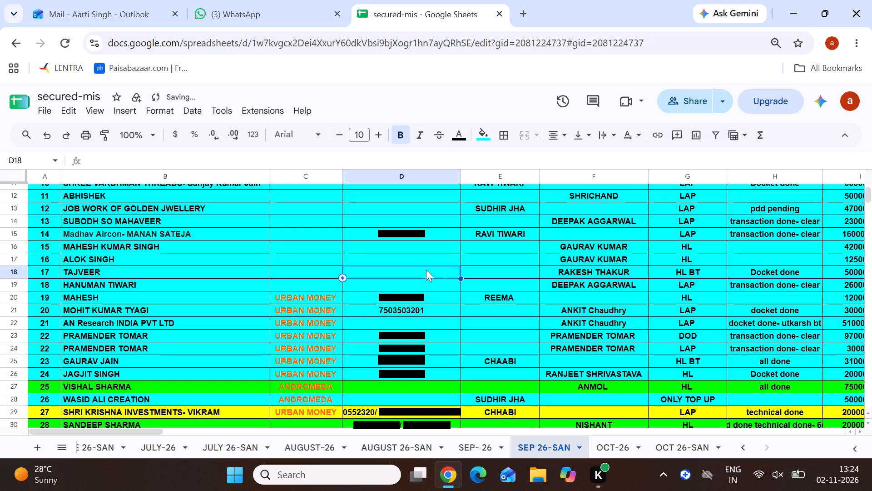
key(ctrl+s)
key(ctrl+s)
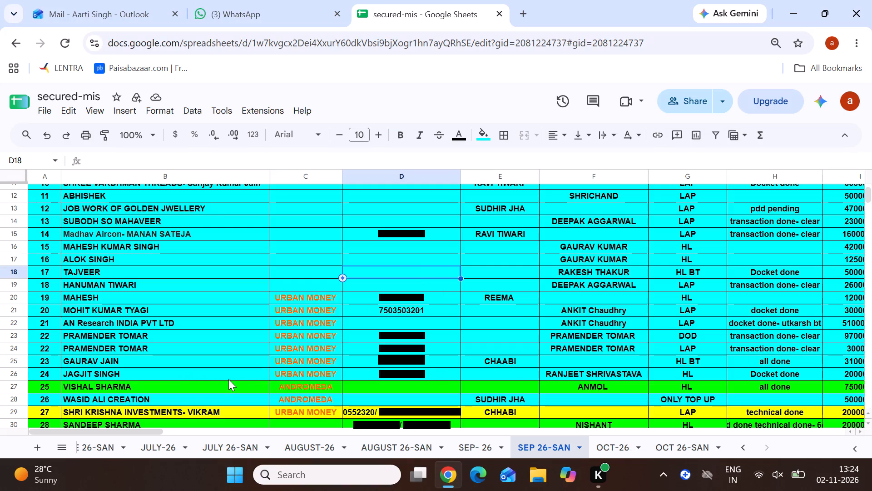
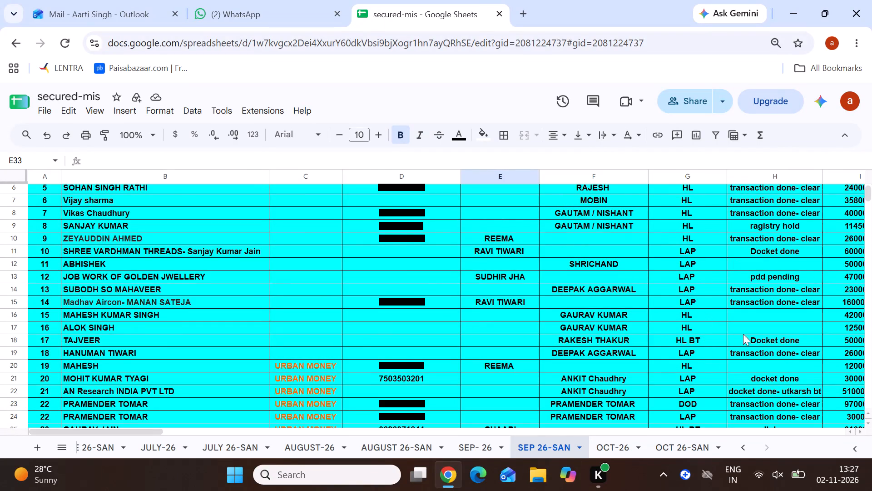
Check the status cell and the DSA of the HL case in row 16 of the SEP 26-SAN sheet.
click(748, 384)
click(601, 383)
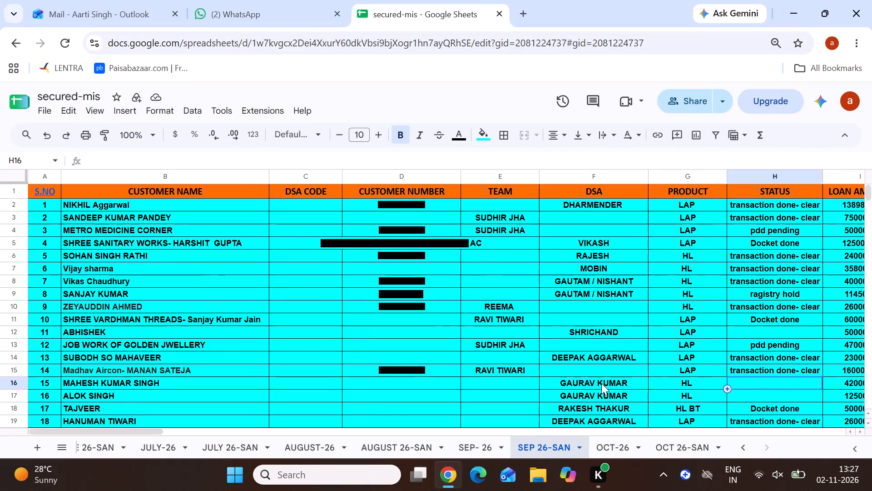
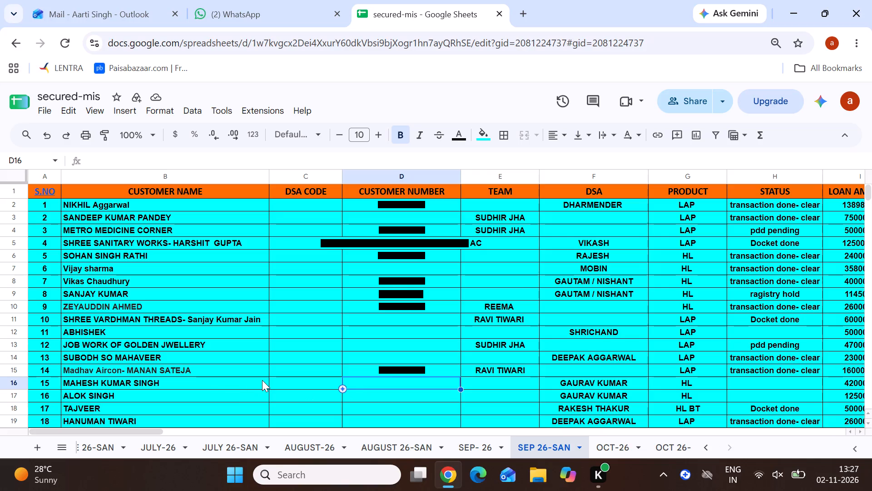
Select the customer name cells of the two HL cases in rows 16 and 17.
drag(129, 381, 196, 393)
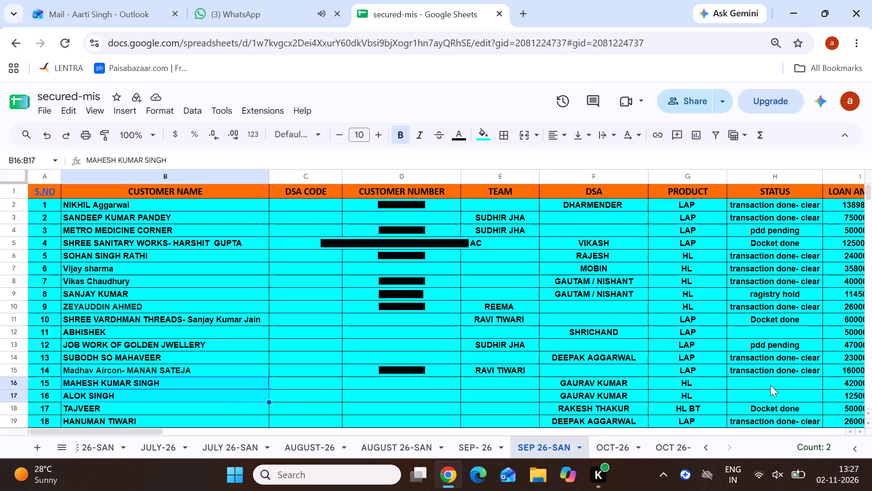
Paste the "transaction done- clear" status into the two HL cases in rows 16 and 17 and save the sheet.
click(774, 384)
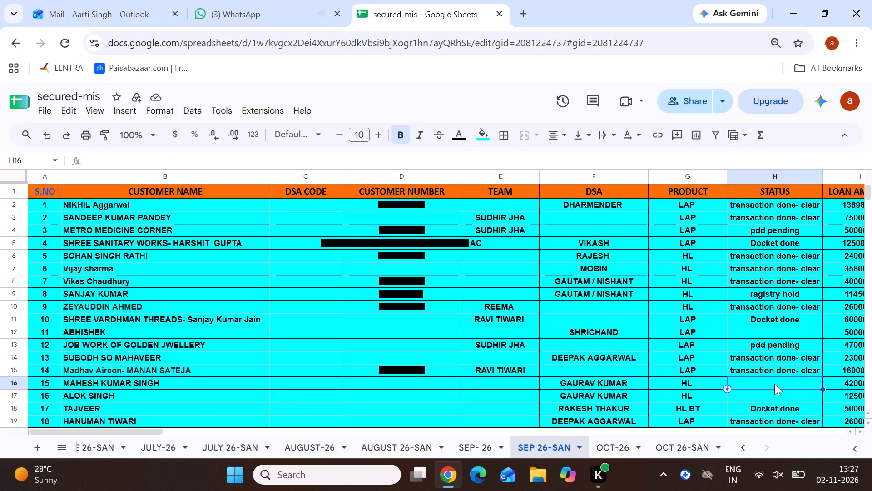
key(ctrl+v)
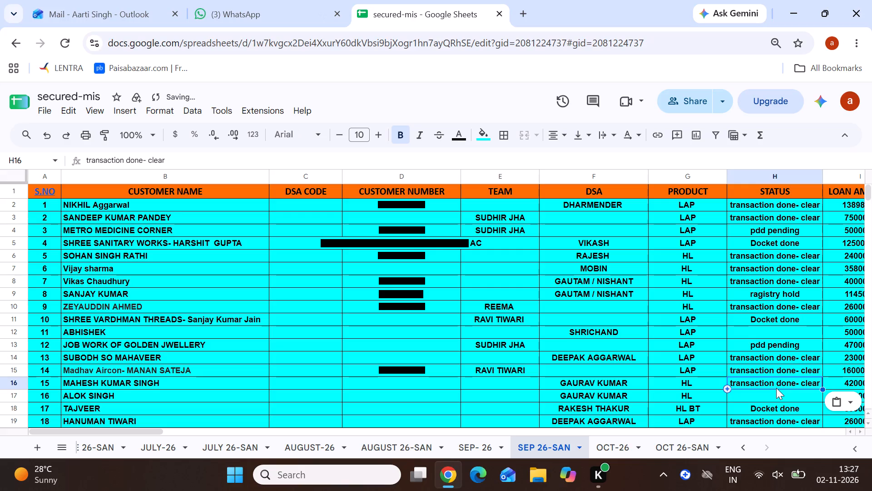
click(777, 396)
key(ctrl+v)
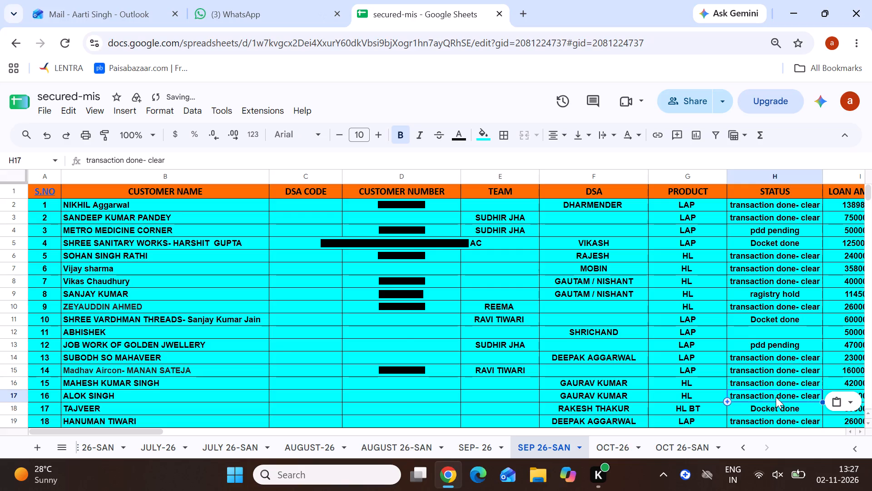
click(350, 361)
key(ctrl+s)
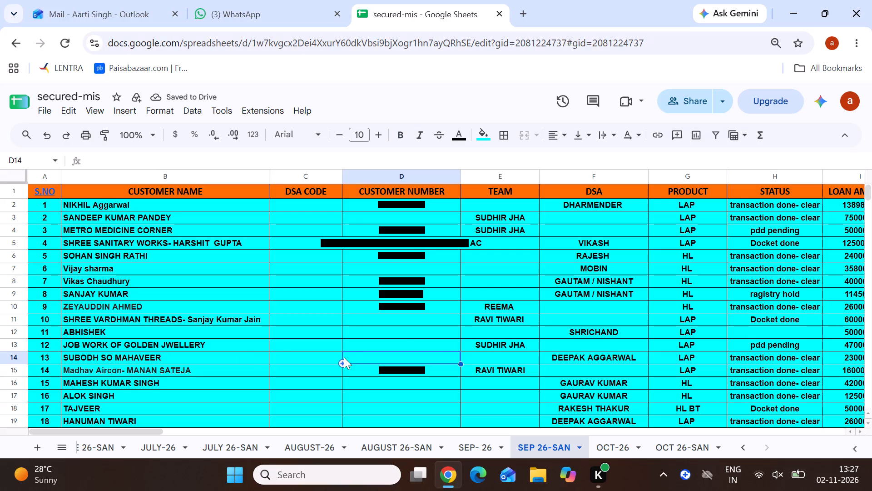
key(ctrl+s)
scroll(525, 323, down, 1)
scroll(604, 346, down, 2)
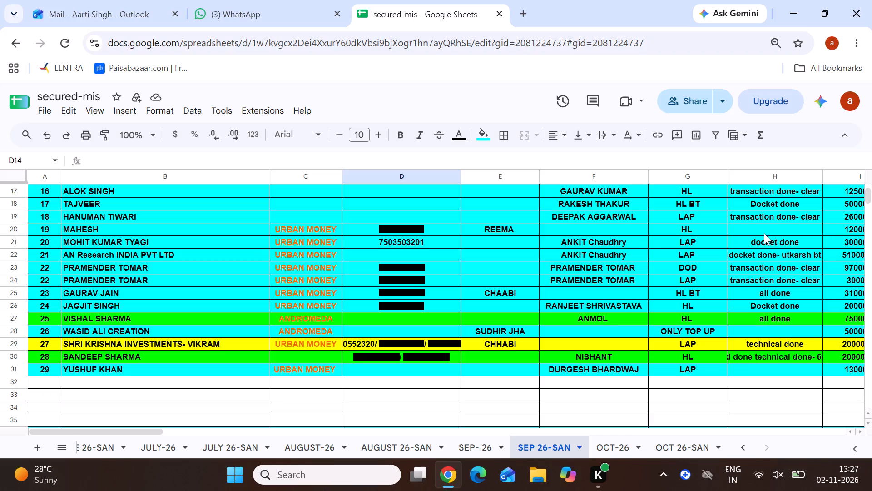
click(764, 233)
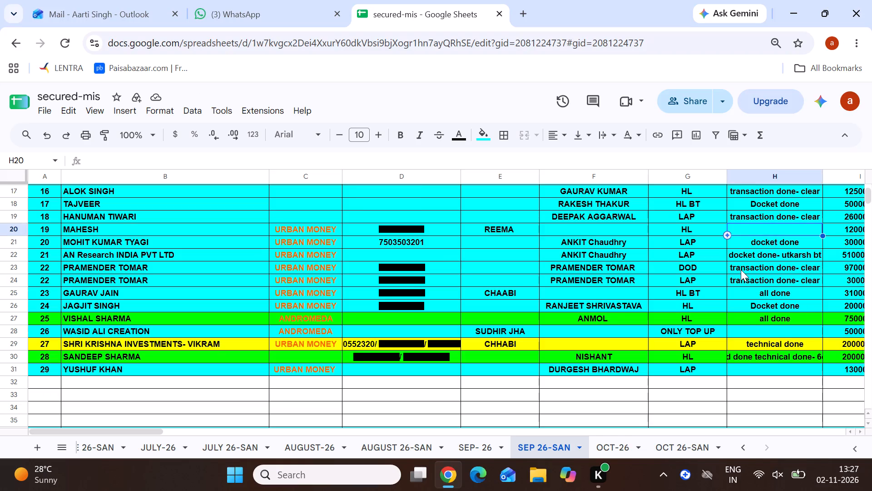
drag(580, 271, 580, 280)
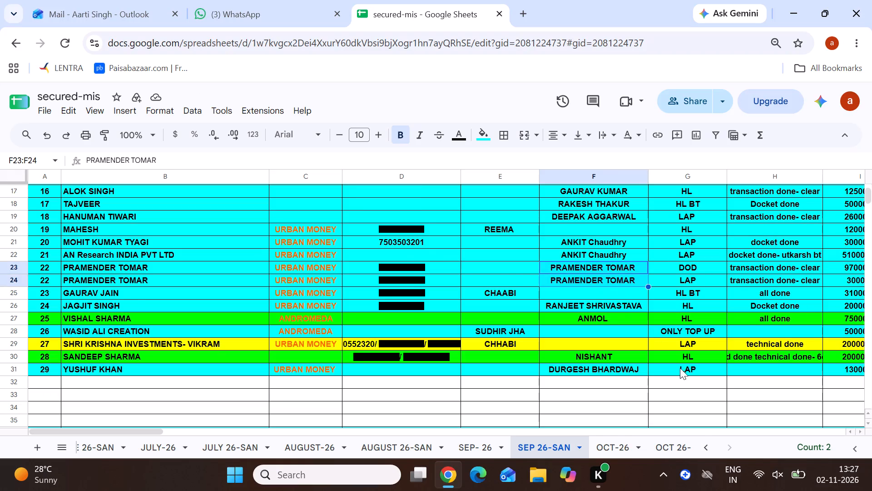
On the OCT 26-SAN sheet, insert two more blank rows below the empty rows 30 and 31.
click(676, 447)
scroll(342, 290, down, 1)
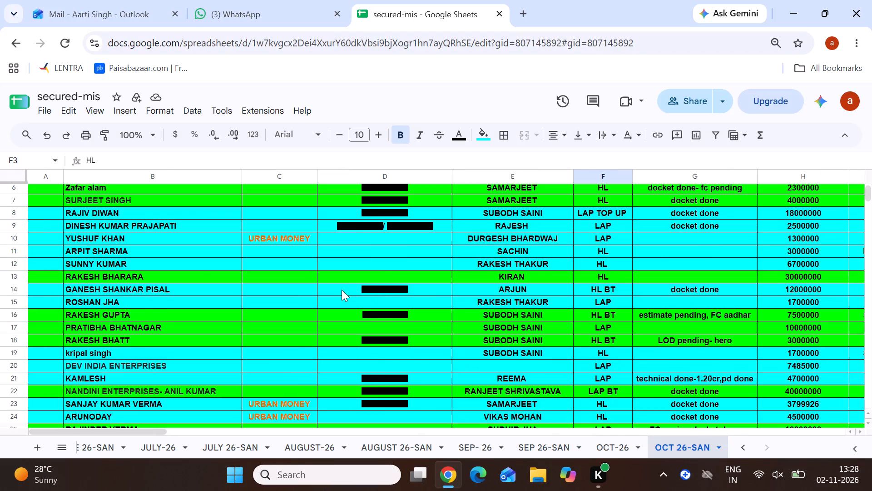
scroll(342, 290, down, 2)
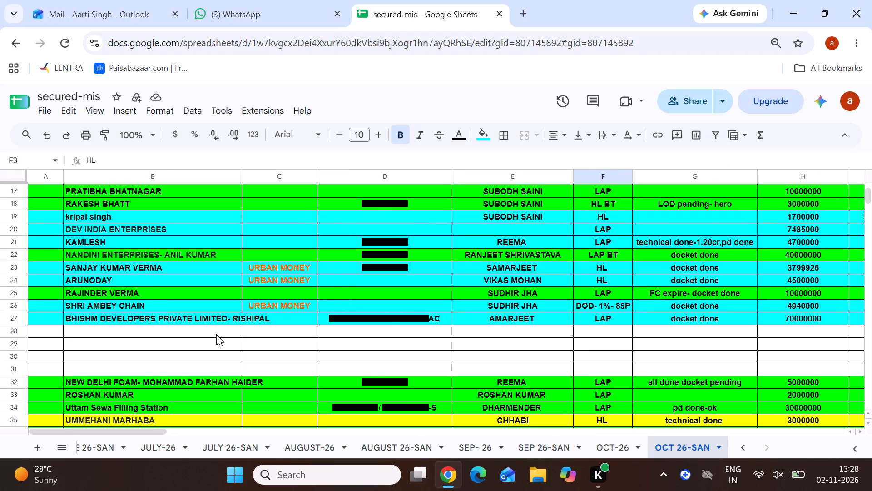
click(216, 334)
click(390, 331)
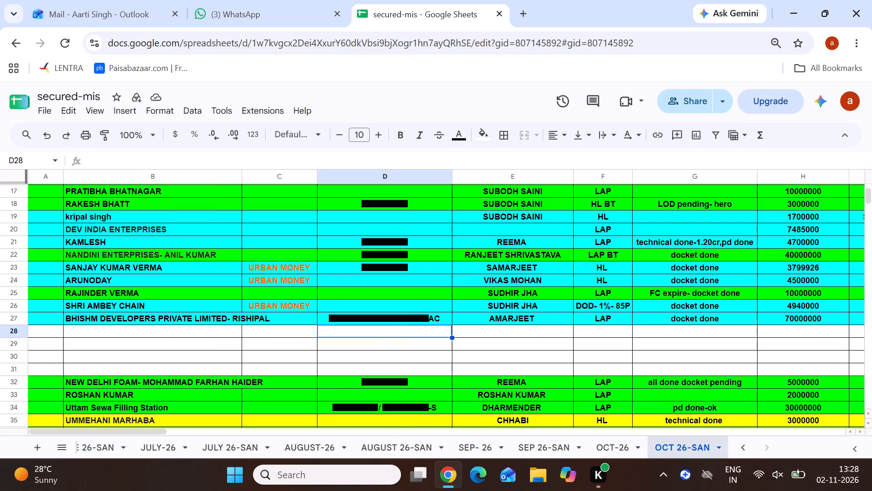
drag(21, 357, 20, 370)
right_click(20, 369)
click(92, 253)
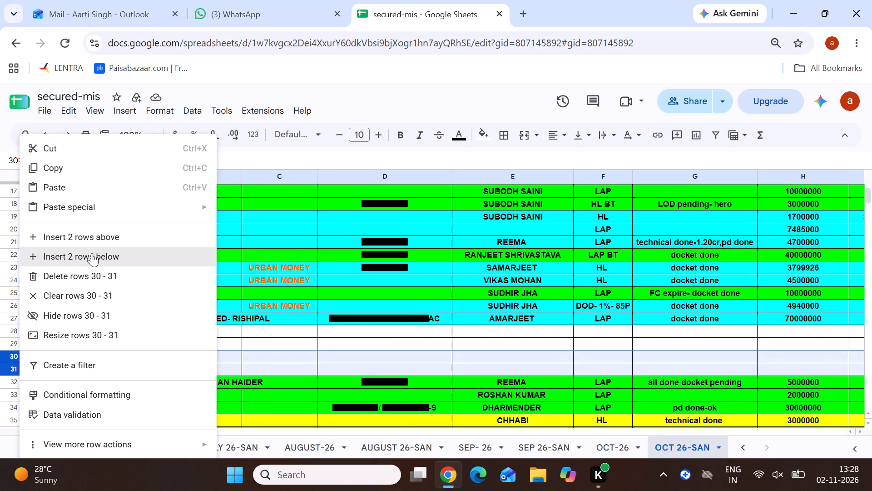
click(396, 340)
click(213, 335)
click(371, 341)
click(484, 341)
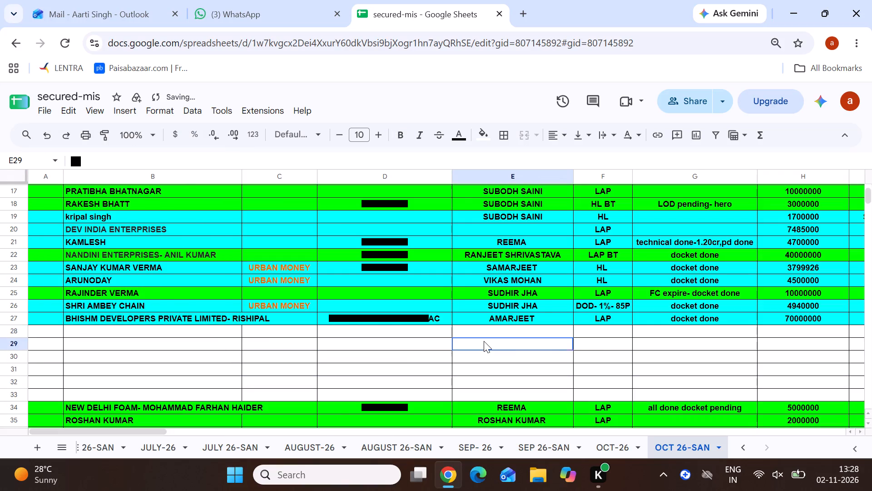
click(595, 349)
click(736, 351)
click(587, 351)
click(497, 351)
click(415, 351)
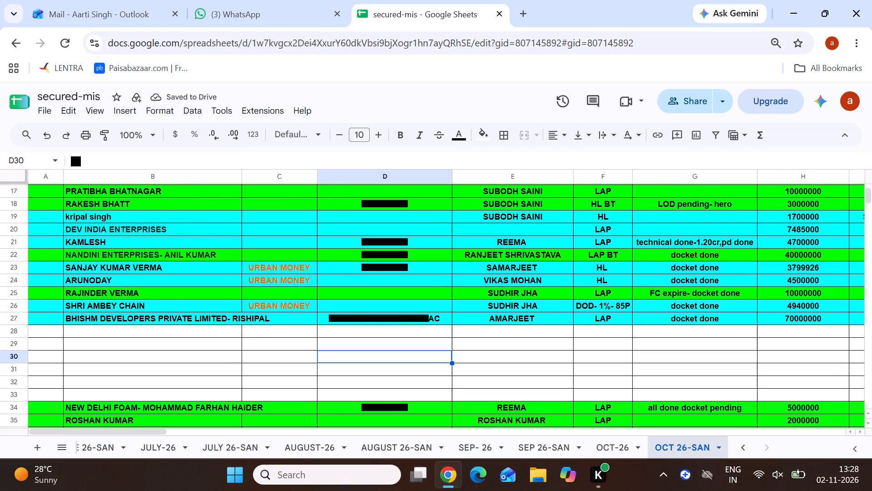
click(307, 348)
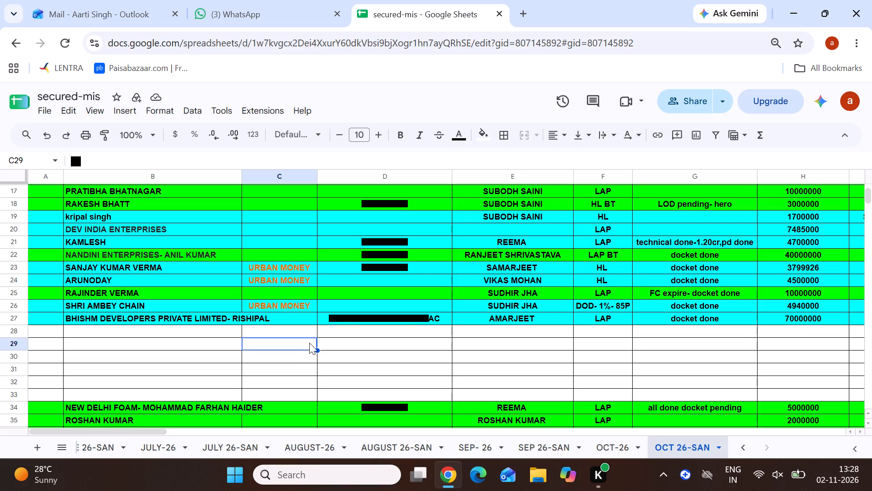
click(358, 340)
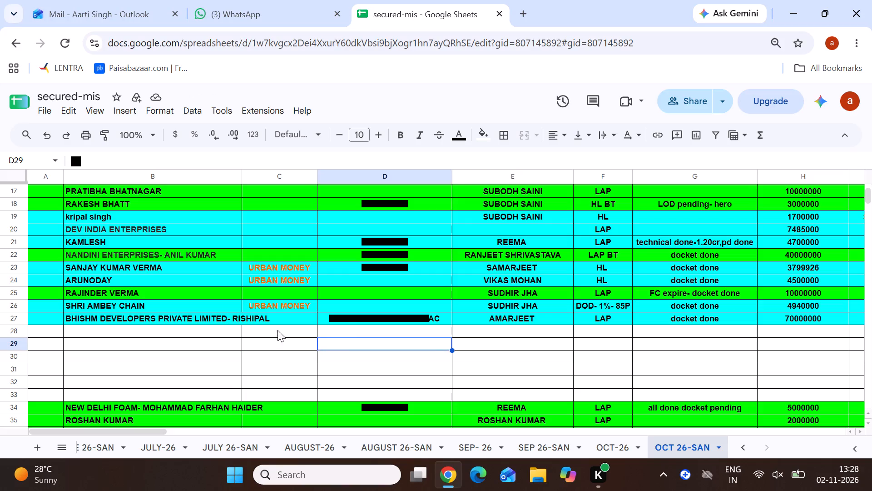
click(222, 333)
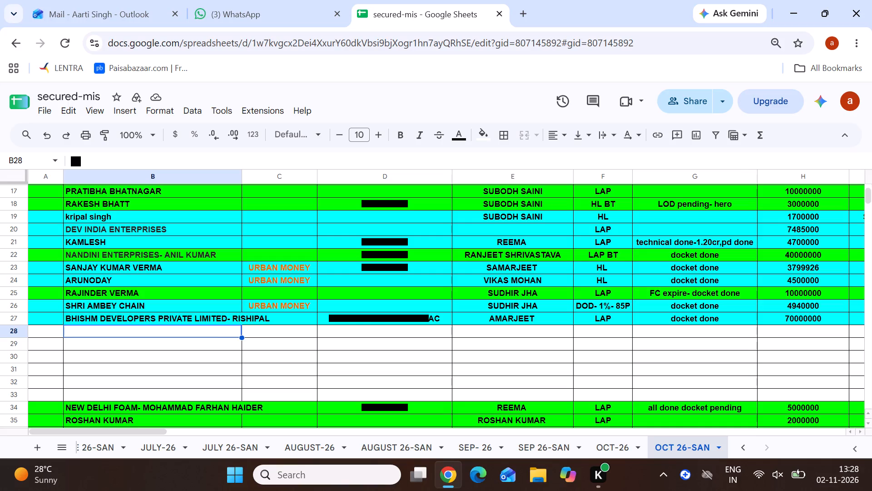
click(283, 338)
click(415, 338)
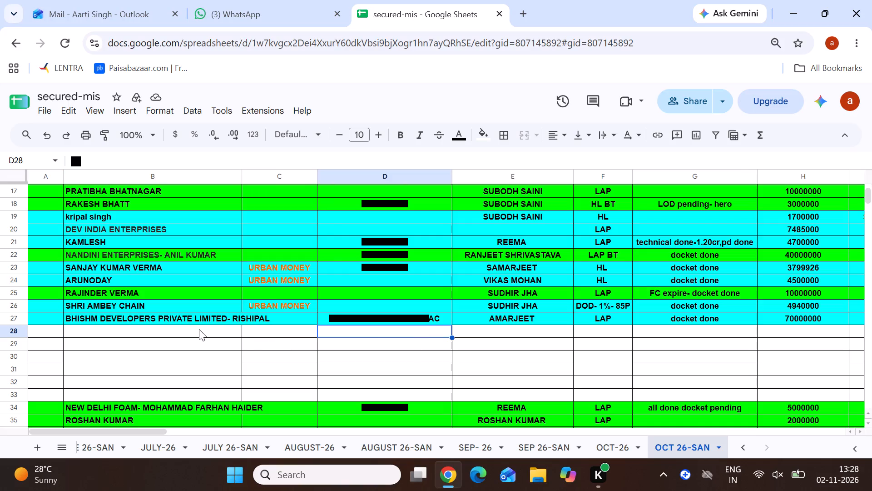
Enter the first new case's customer name in column B of row 28, correcting the spelling of its second word.
click(199, 329)
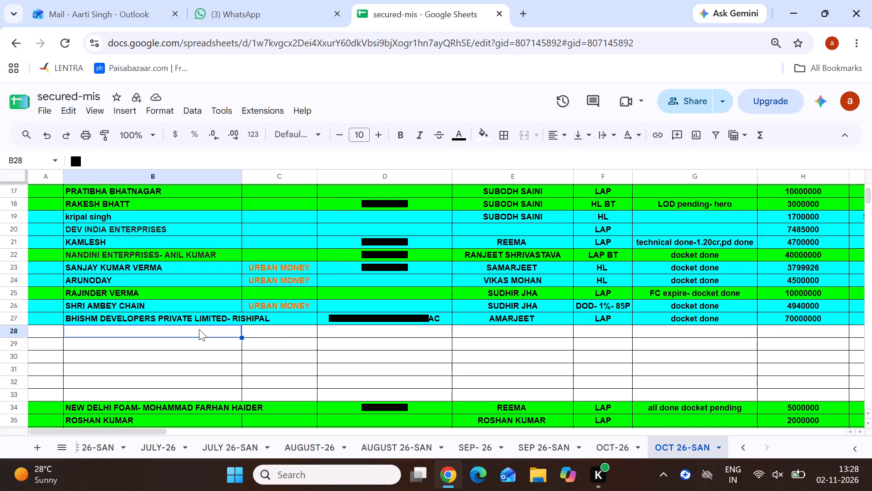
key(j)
key(BackSpace)
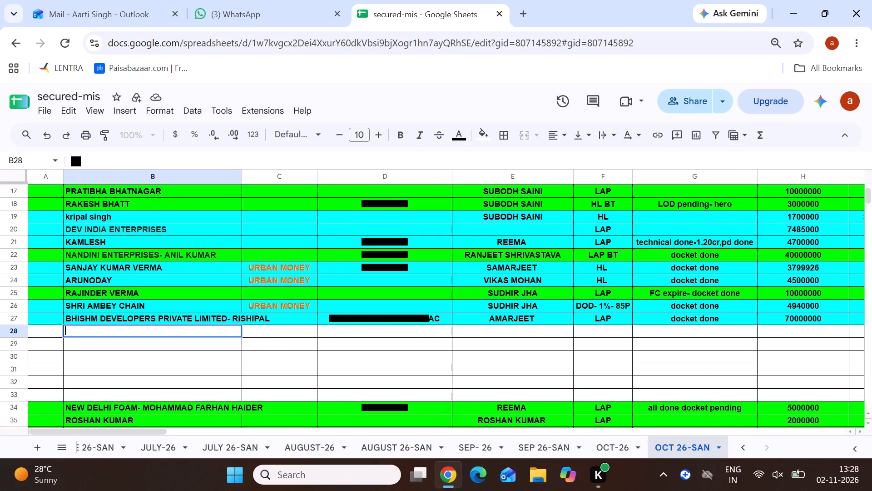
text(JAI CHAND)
click(198, 348)
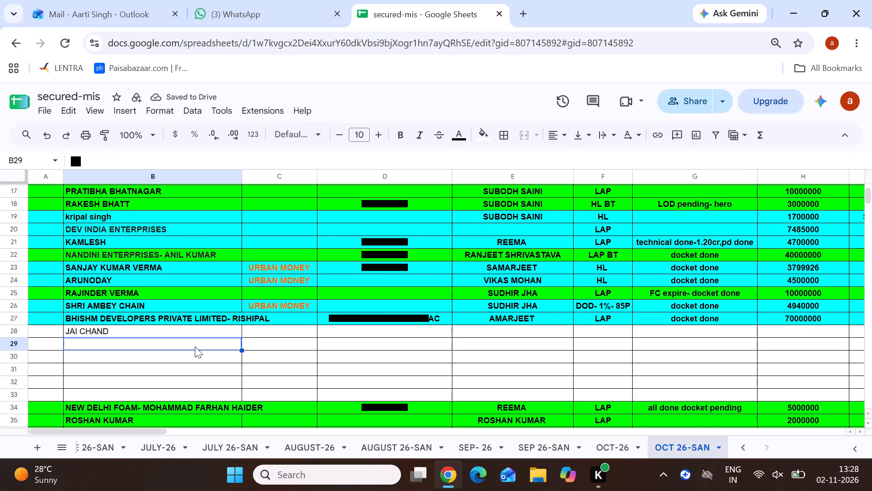
click(129, 332)
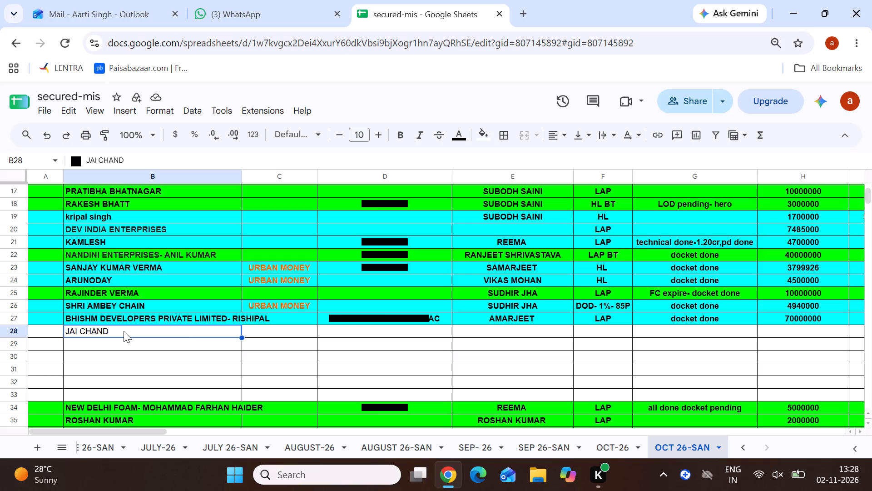
double_click(125, 332)
key(BackSpace)
key(BackSpace)
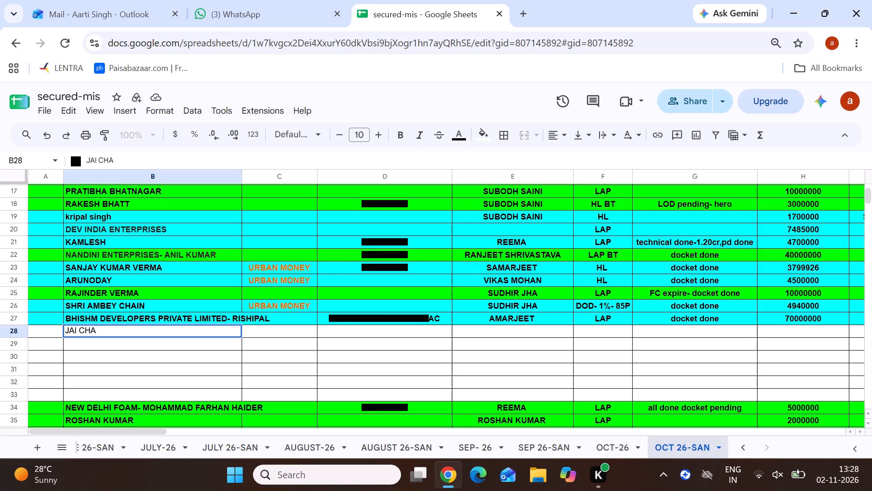
key(BackSpace)
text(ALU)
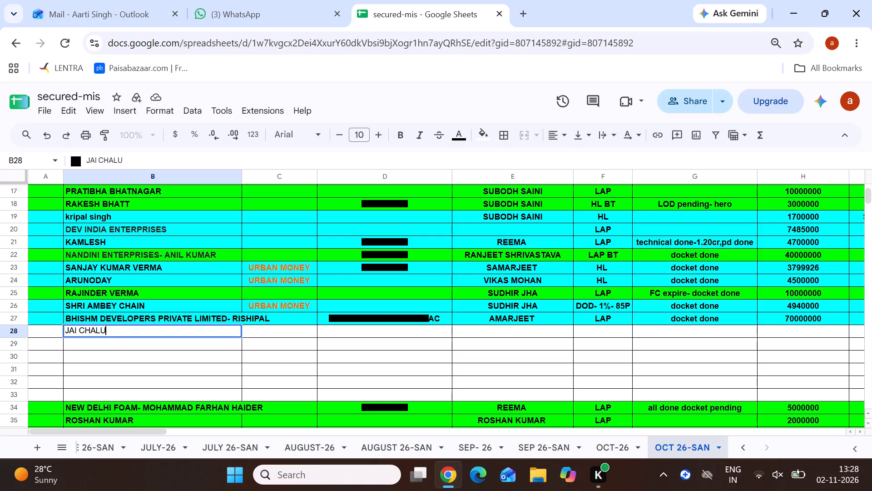
click(266, 365)
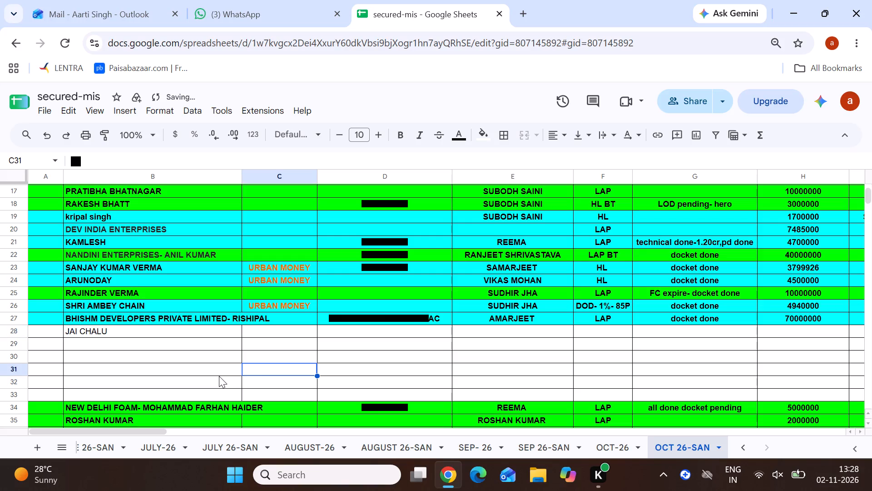
Enter AMRESH as the customer in row 29 and the third new customer's name in row 30 of column B.
click(213, 346)
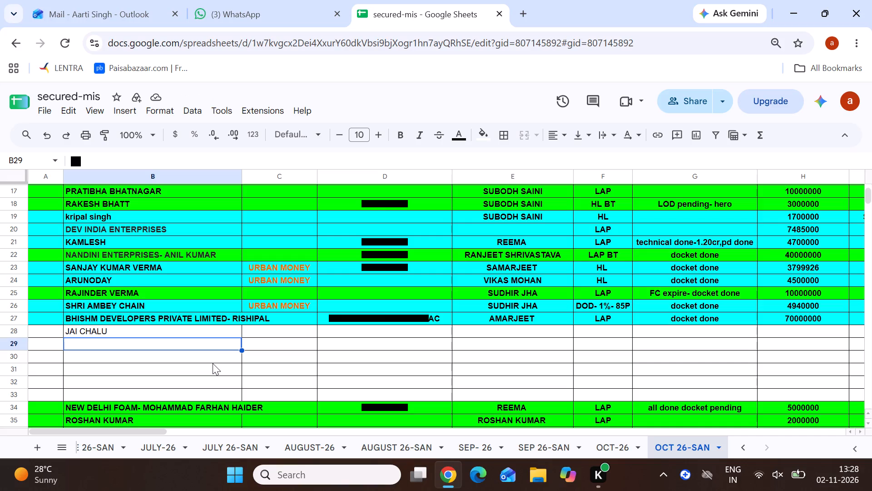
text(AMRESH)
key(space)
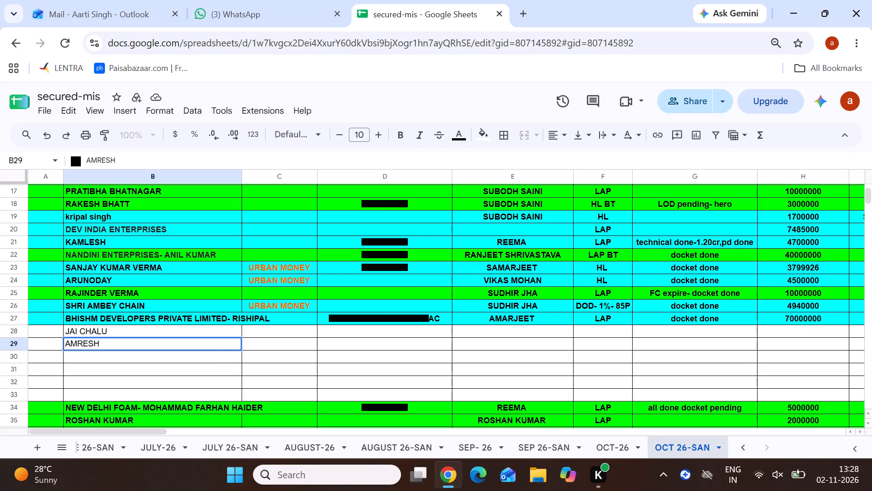
click(188, 357)
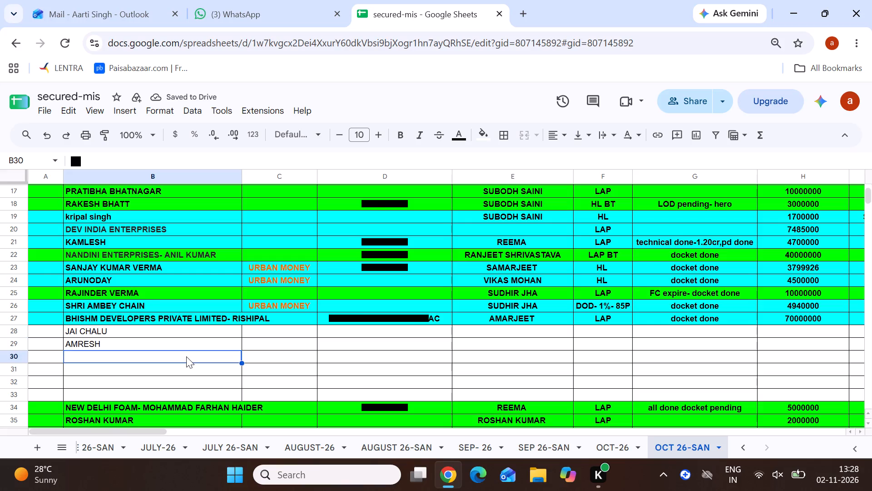
click(294, 357)
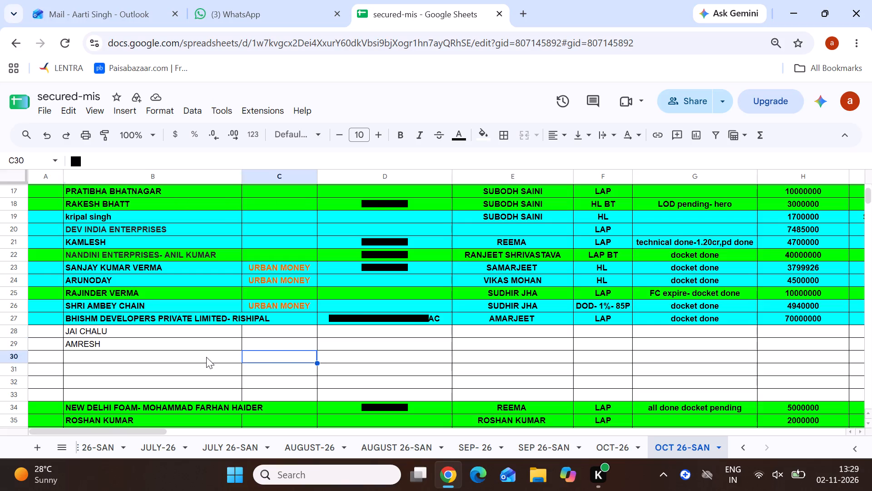
click(207, 357)
click(265, 357)
click(208, 357)
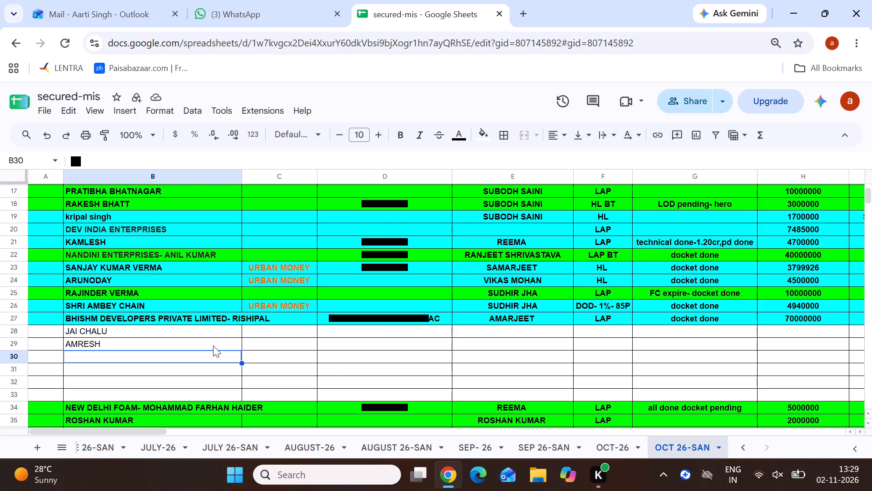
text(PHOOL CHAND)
Enter GAURAV in column E of row 28 for the first new case.
click(522, 333)
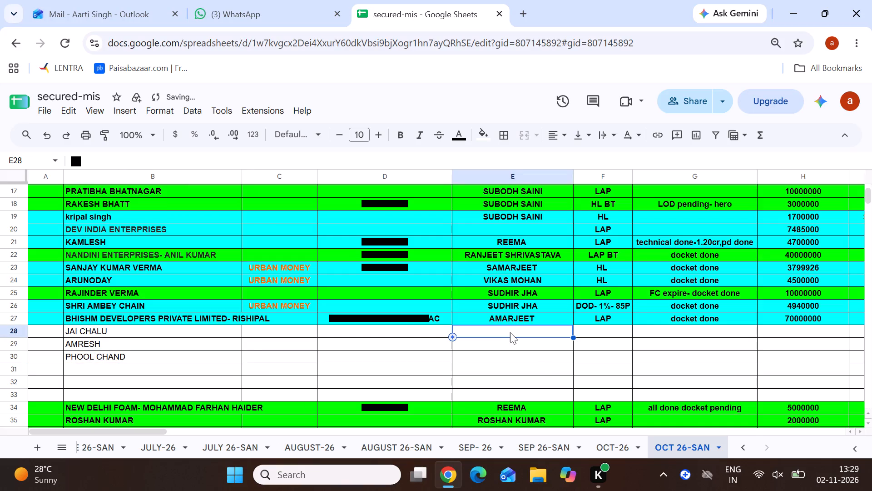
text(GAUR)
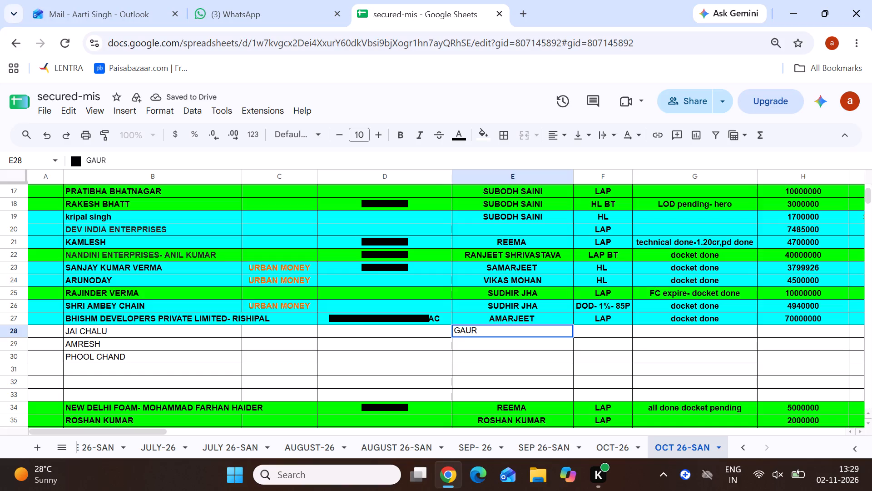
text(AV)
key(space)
click(168, 333)
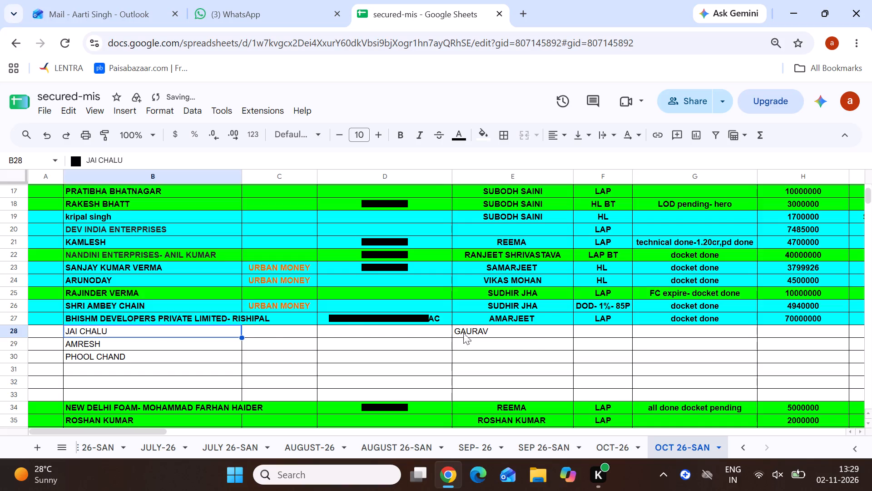
Enter the loan types in column F: LAP in row 28, and HL in rows 29 and 30.
click(599, 331)
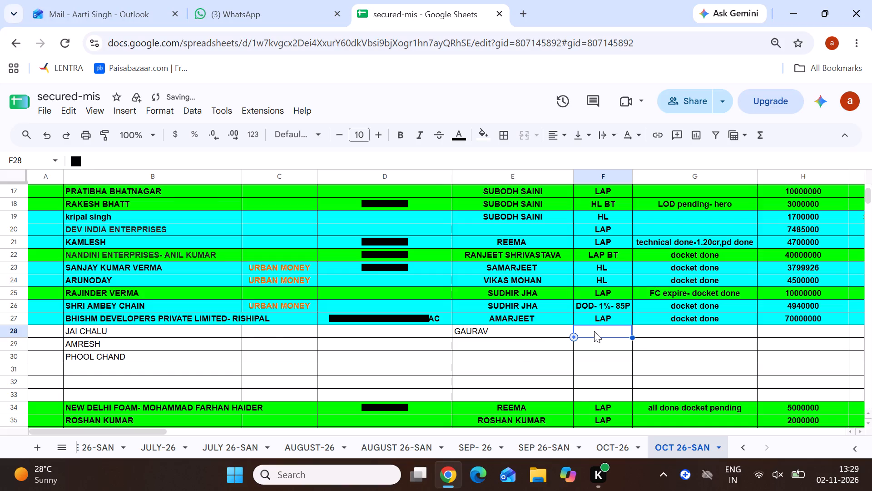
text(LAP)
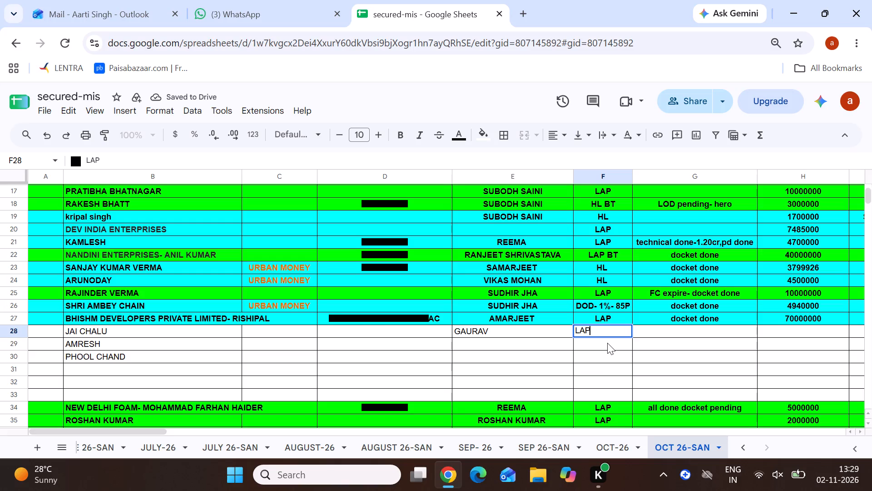
click(607, 343)
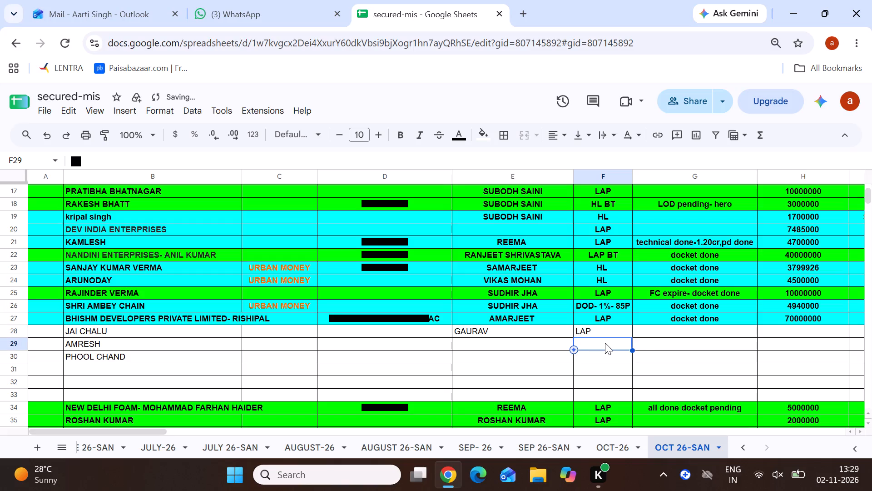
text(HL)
click(611, 359)
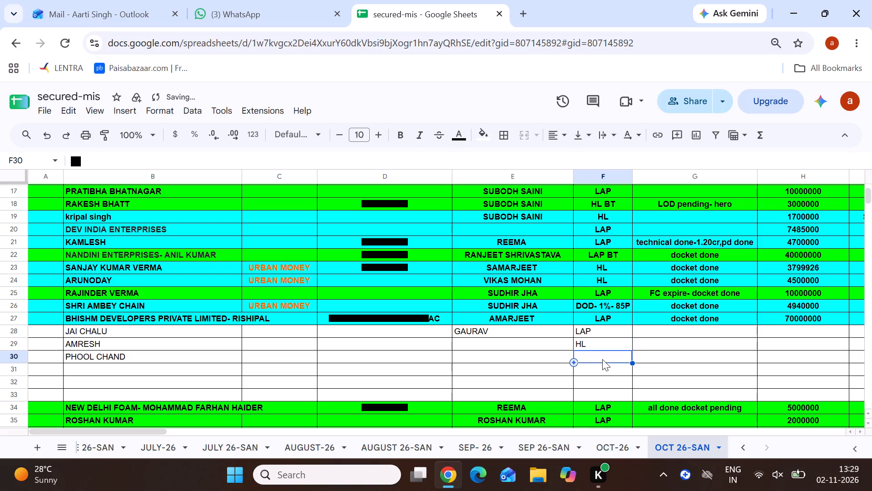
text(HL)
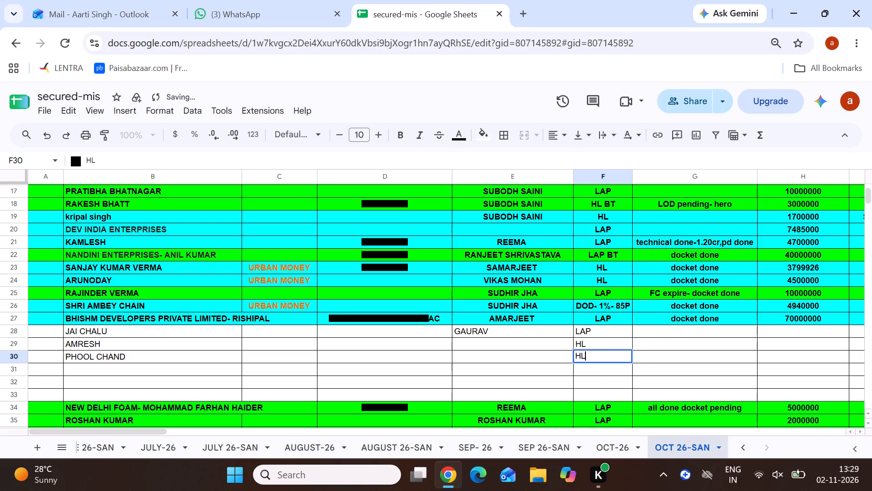
Enter the loan amounts in column H: 1000000 in row 28, 1500000 in row 29 and 2900000 in row 30.
click(786, 332)
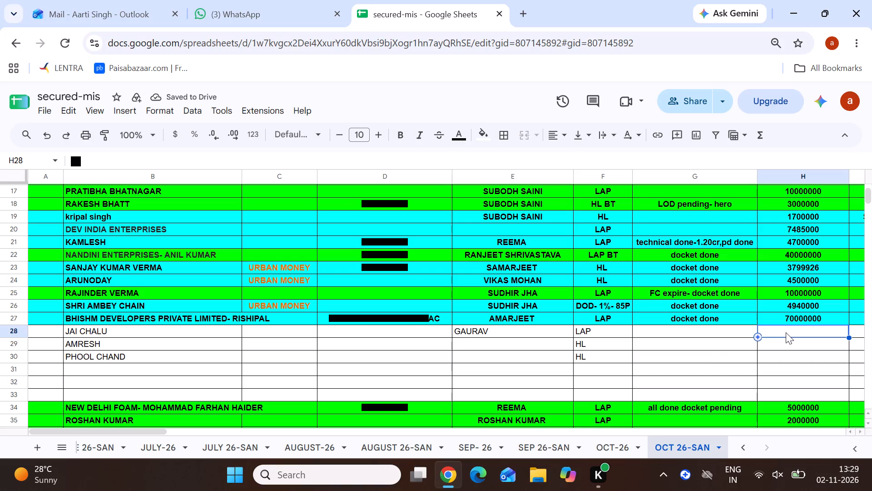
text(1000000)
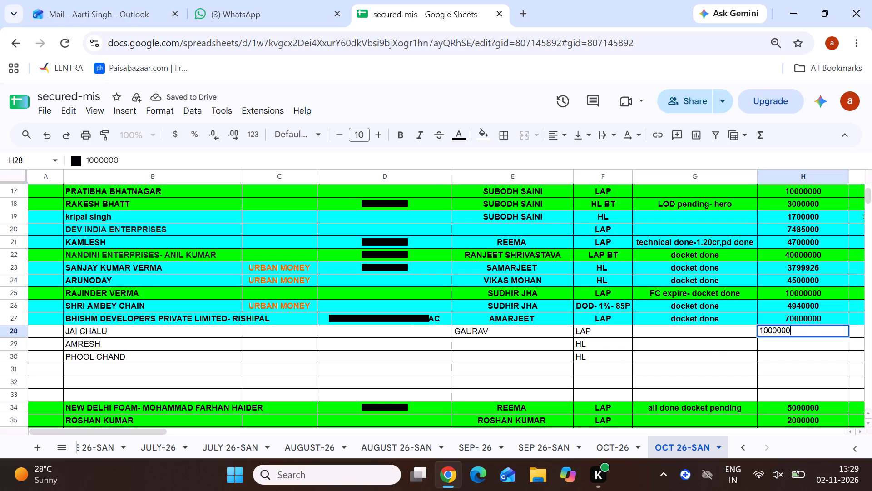
click(786, 343)
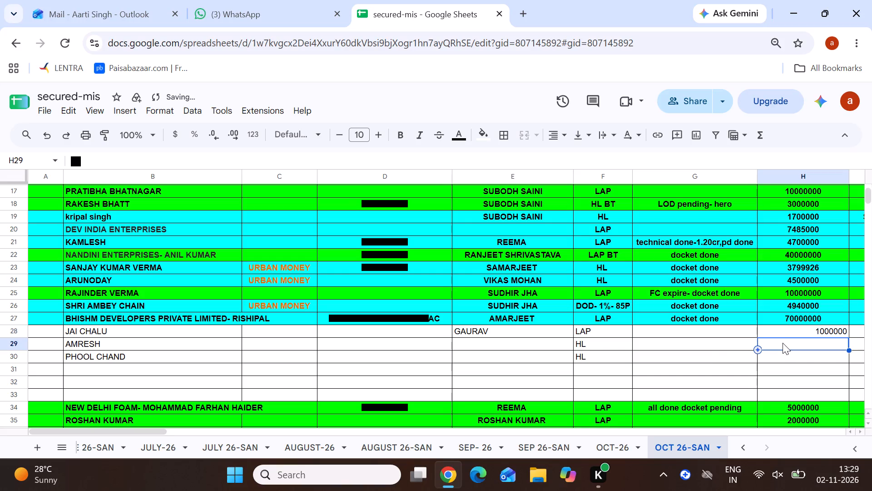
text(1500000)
click(782, 362)
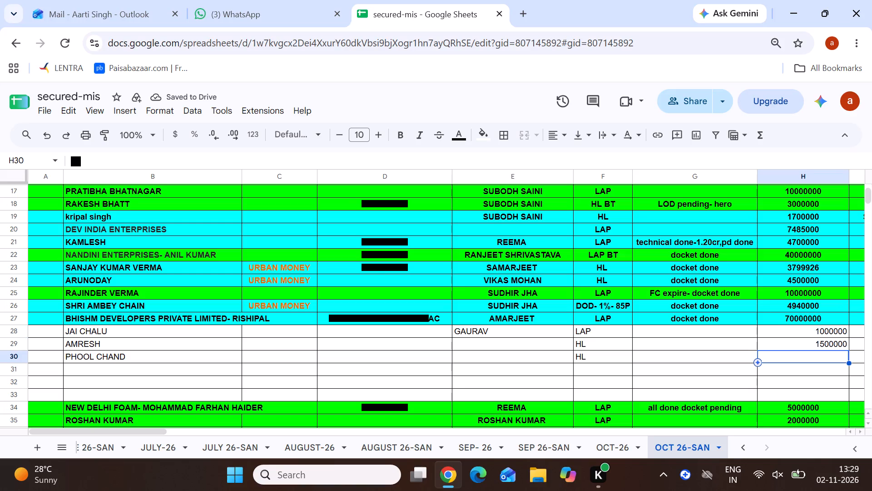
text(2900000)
click(673, 350)
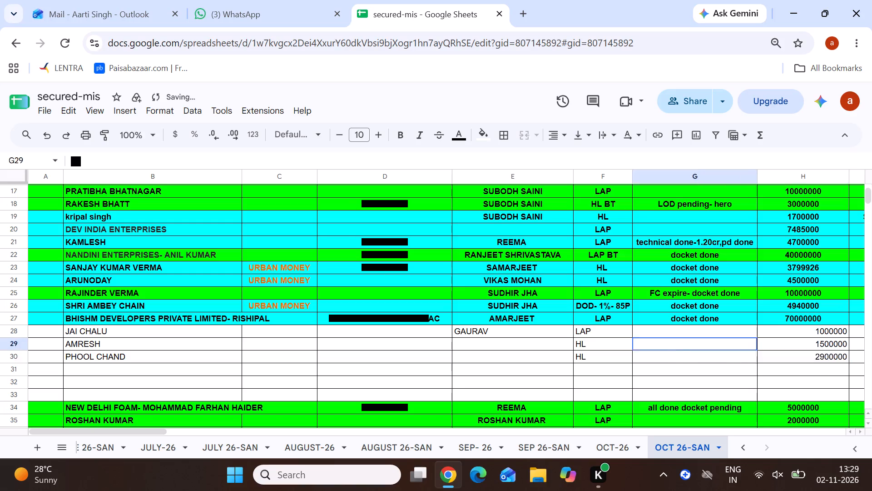
Check the matching cases in rows 16 and 17 of SEP 26-SAN, and add the surname to the name in E28 of OCT 26-SAN.
click(559, 451)
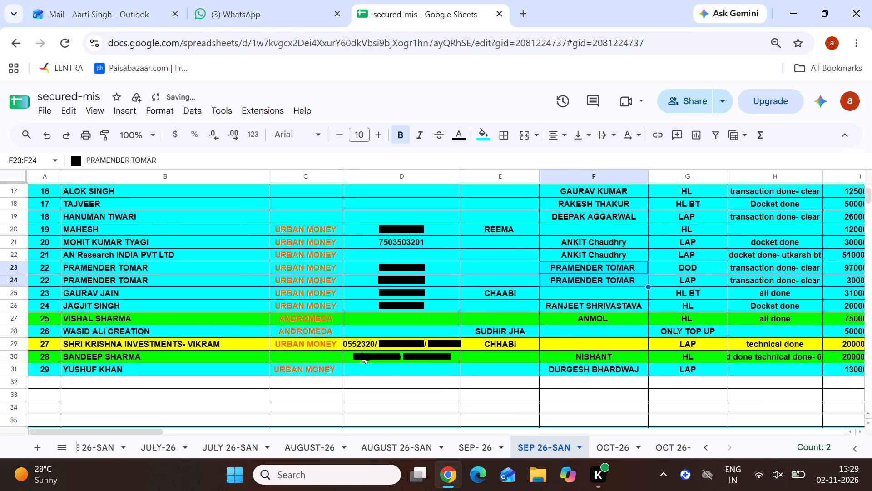
scroll(187, 305, up, 2)
scroll(462, 382, down, 2)
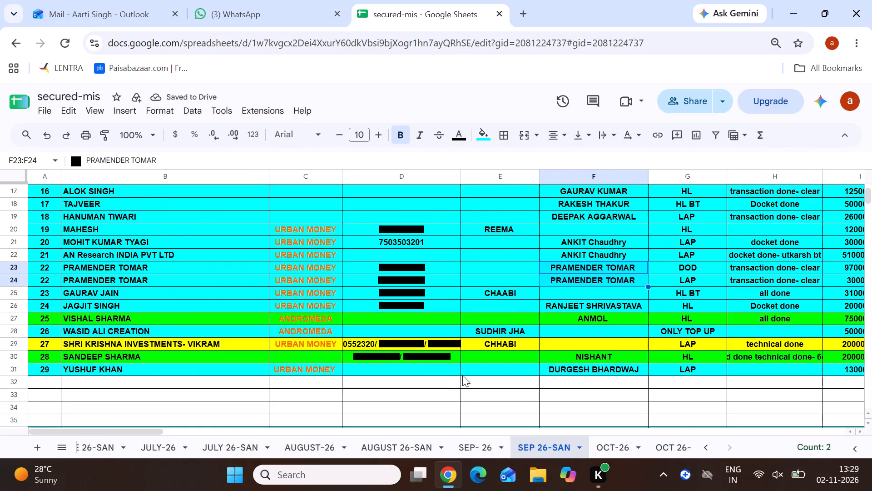
scroll(504, 284, up, 1)
drag(157, 252, 158, 262)
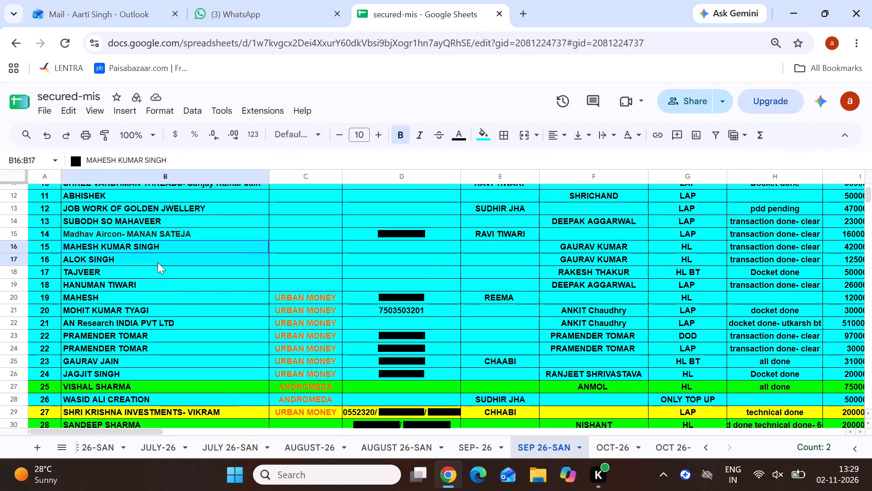
drag(158, 262, 158, 263)
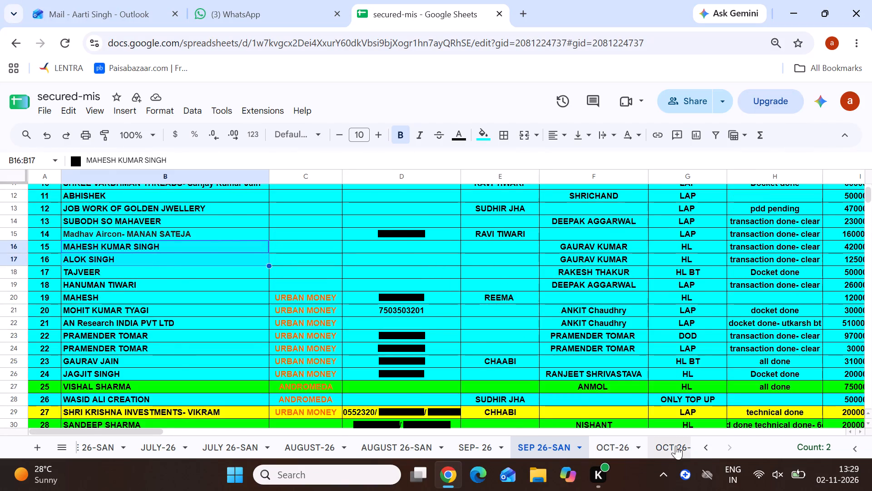
click(675, 446)
double_click(518, 333)
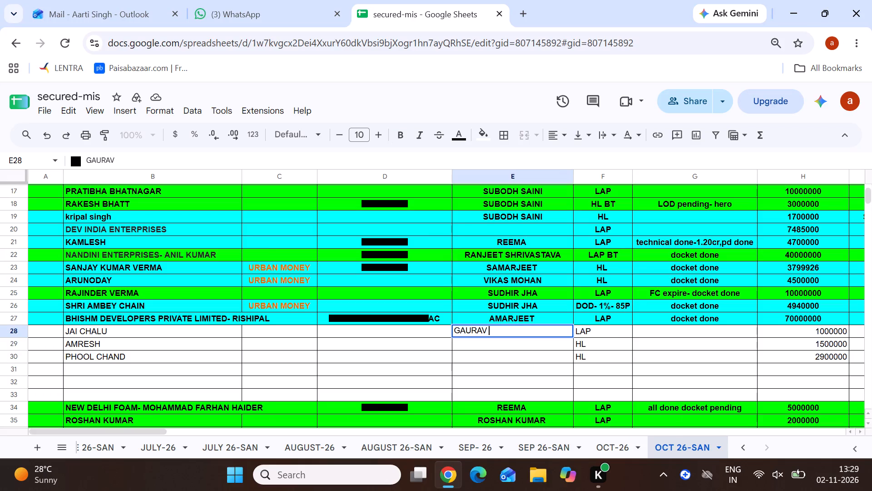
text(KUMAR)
click(510, 346)
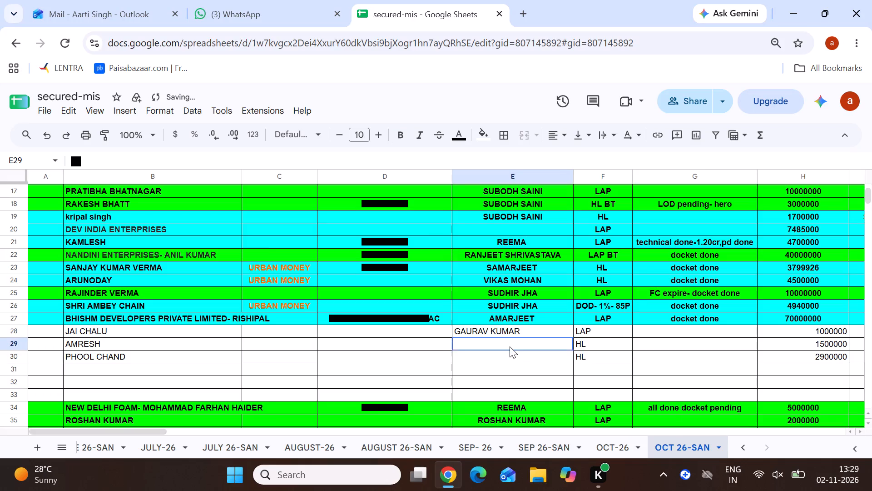
Fill the completed name from E28 down into rows 29 and 30.
click(522, 331)
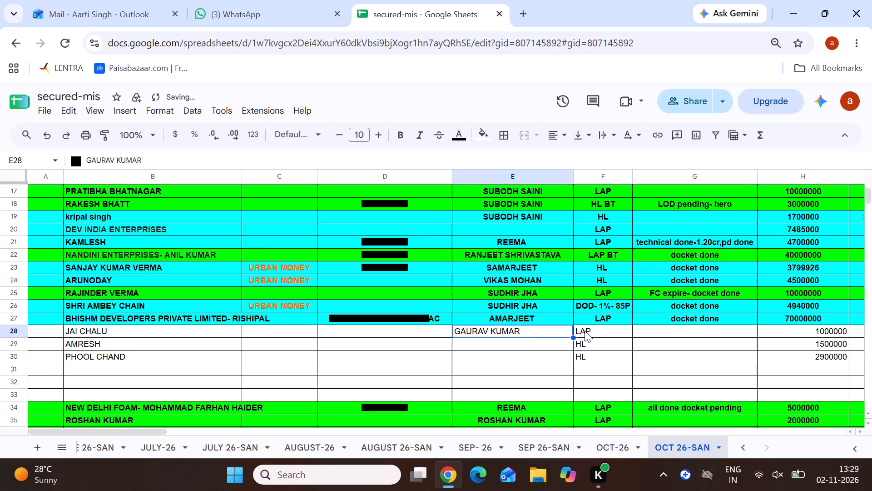
drag(574, 337, 572, 358)
click(661, 343)
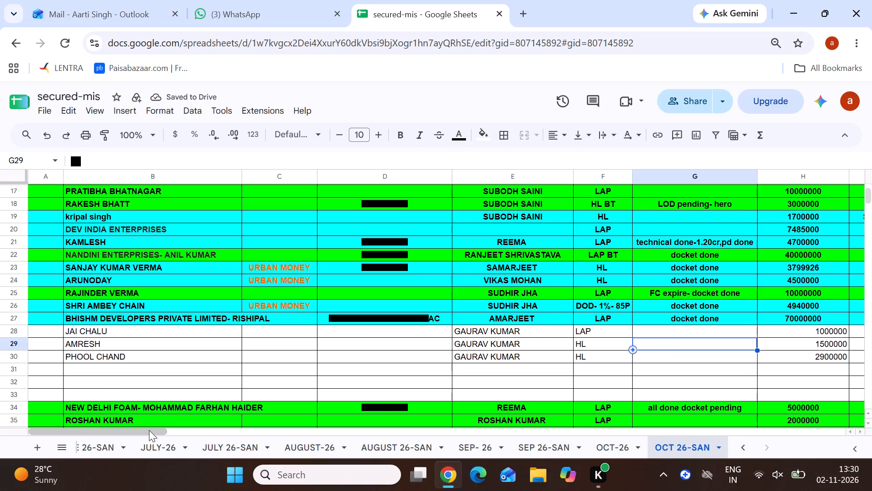
Append a slash, with a space before and after it, to the name in E30.
drag(149, 430, 169, 435)
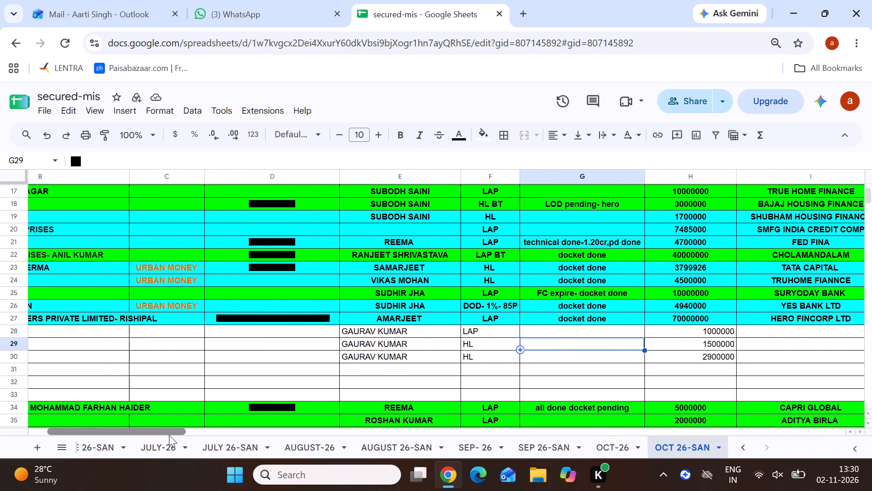
drag(169, 435, 194, 439)
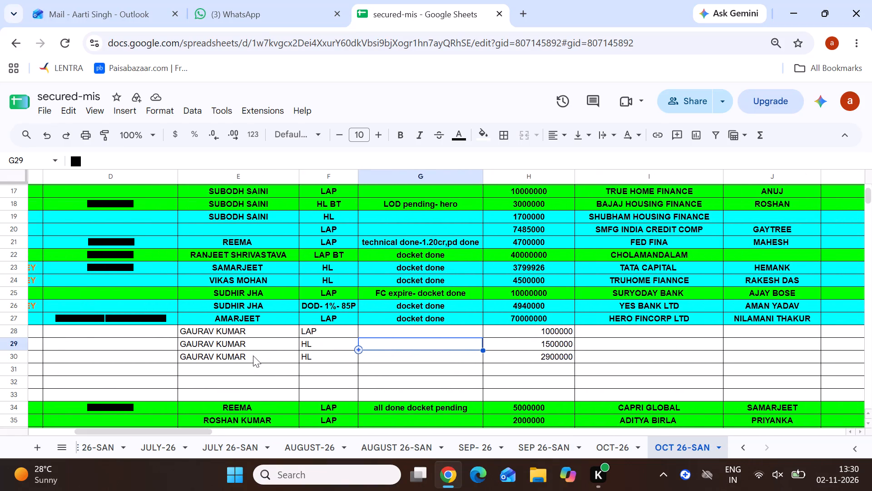
double_click(258, 356)
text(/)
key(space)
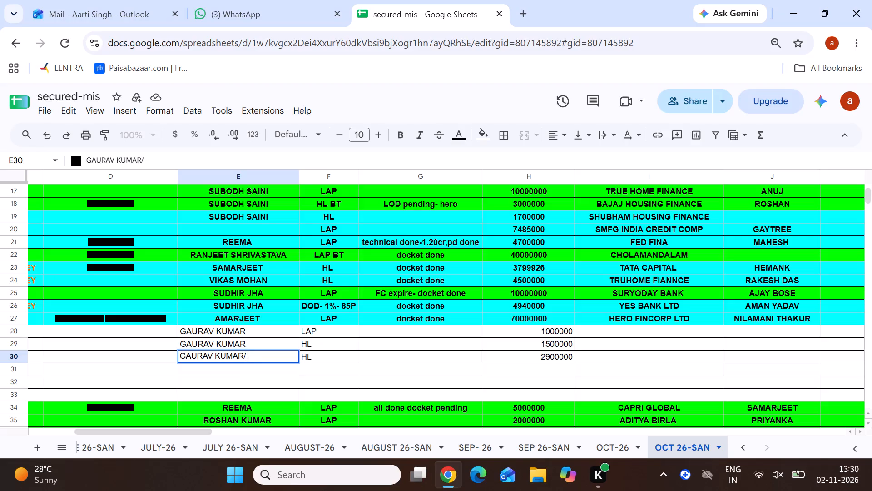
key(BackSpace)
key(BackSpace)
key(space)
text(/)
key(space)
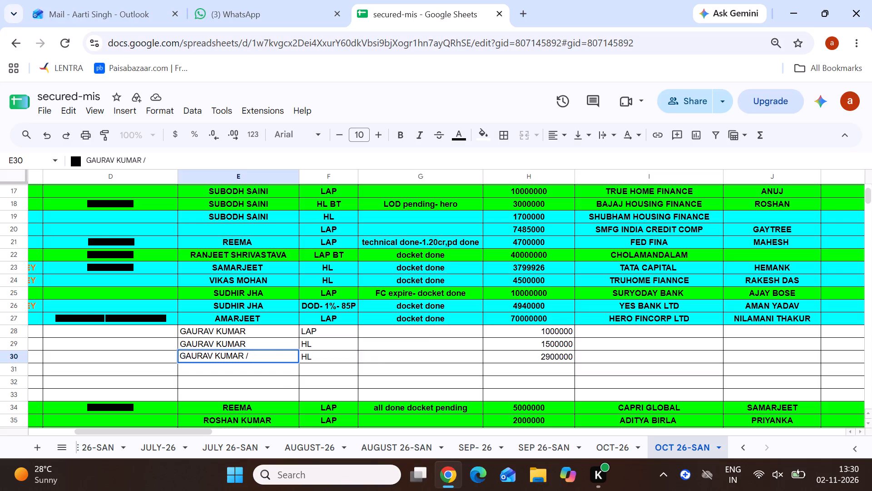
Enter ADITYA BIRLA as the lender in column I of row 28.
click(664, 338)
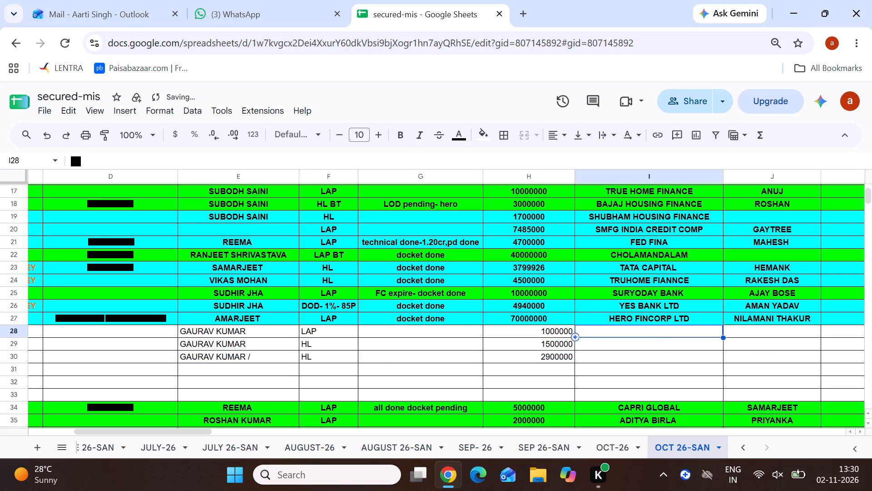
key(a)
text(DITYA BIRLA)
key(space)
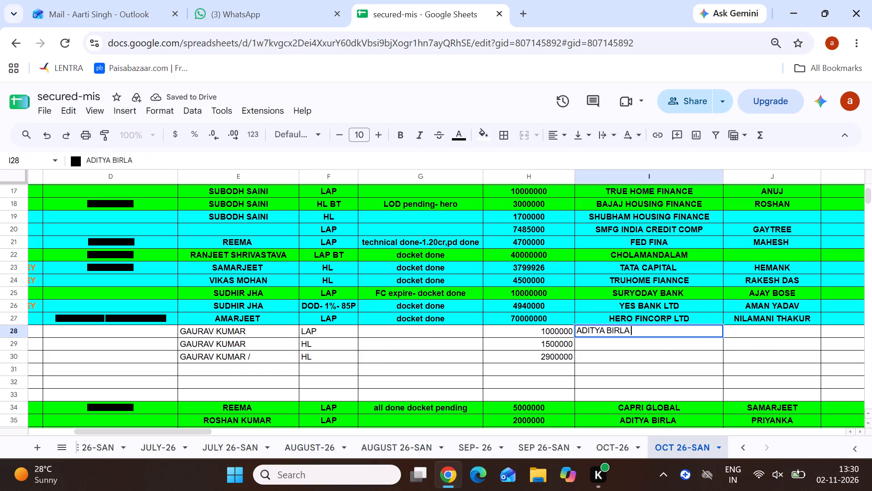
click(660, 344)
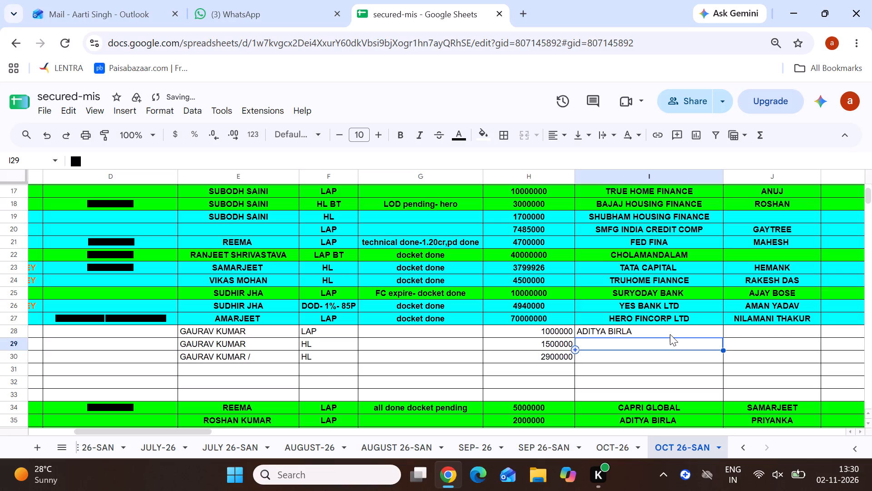
Copy the ADITYA BIRLA HOUSING FINANCE lender and contact details in J16:M16 of SEP 26-SAN into row 28 of OCT 26-SAN, starting at I28.
click(557, 447)
drag(156, 431, 178, 431)
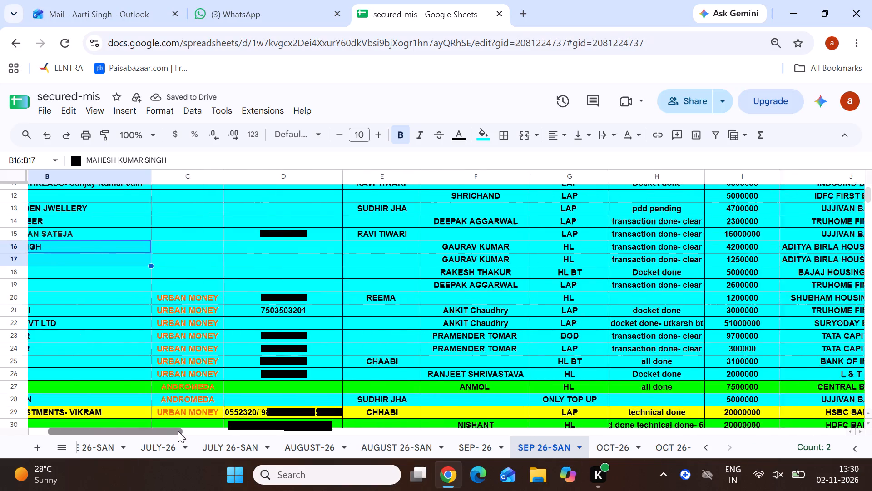
drag(178, 431, 213, 436)
click(625, 247)
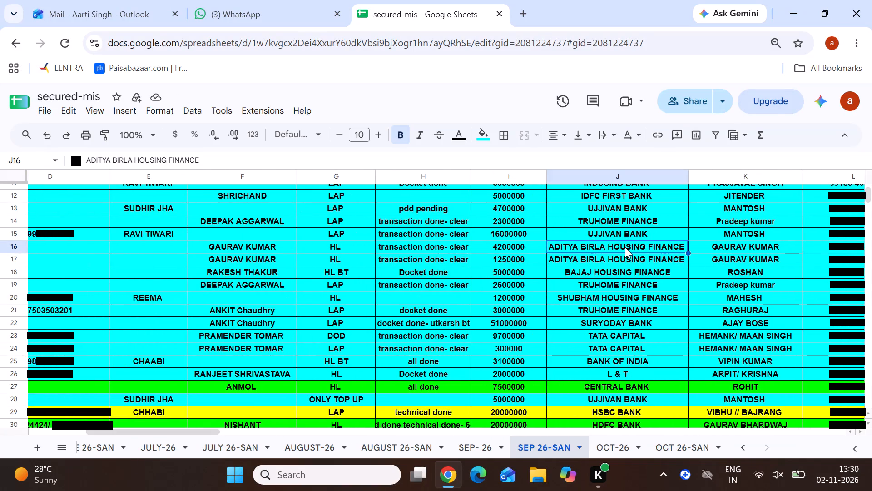
key(ctrl+c)
click(679, 311)
drag(656, 245, 729, 245)
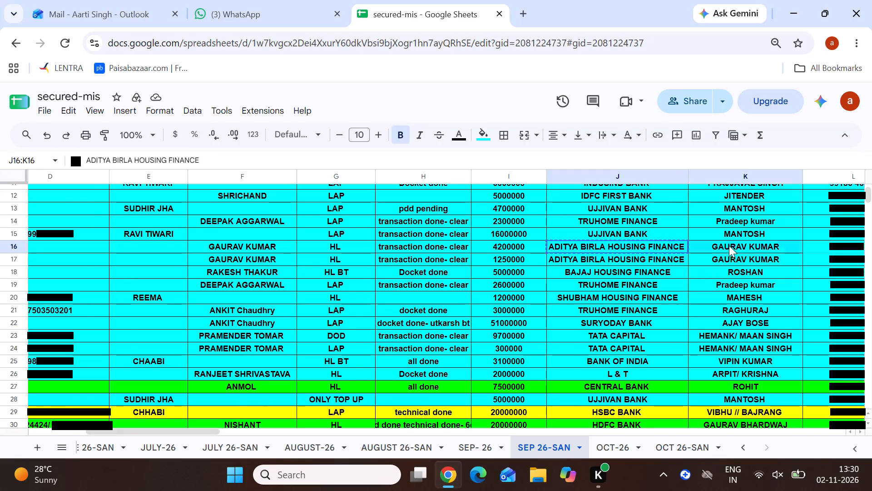
drag(729, 245, 720, 244)
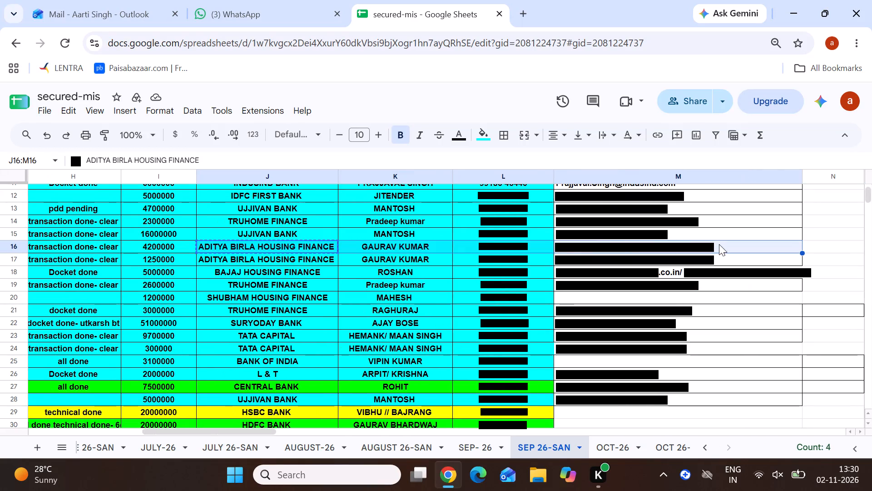
key(ctrl+c)
click(674, 458)
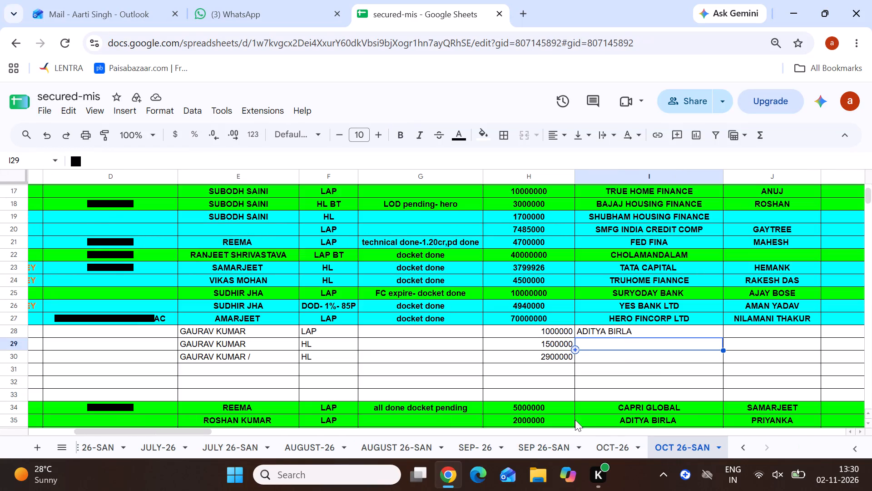
click(640, 331)
key(ctrl+v)
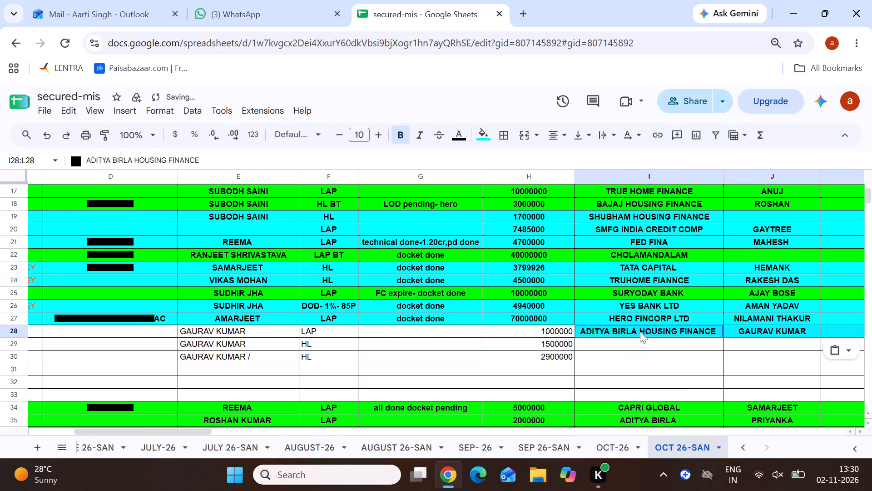
Paste the copied ADITYA BIRLA HOUSING FINANCE lender and contact details into rows 29 and 30, starting at column I.
click(647, 349)
key(ctrl+v)
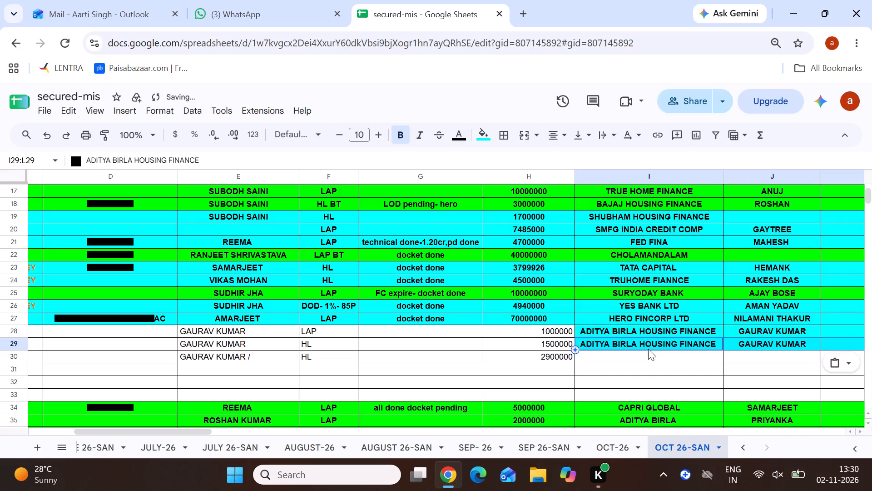
click(646, 359)
key(ctrl+v)
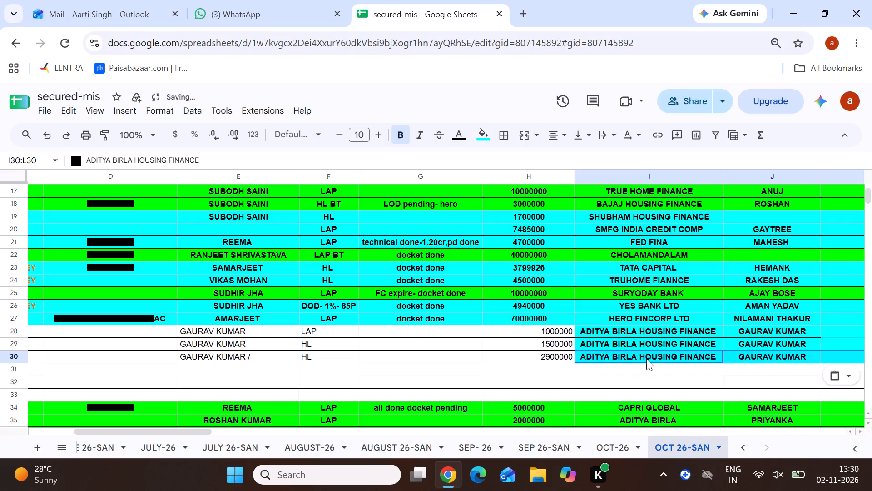
click(603, 369)
Remove the trailing slash from the name in E30.
drag(273, 330, 272, 340)
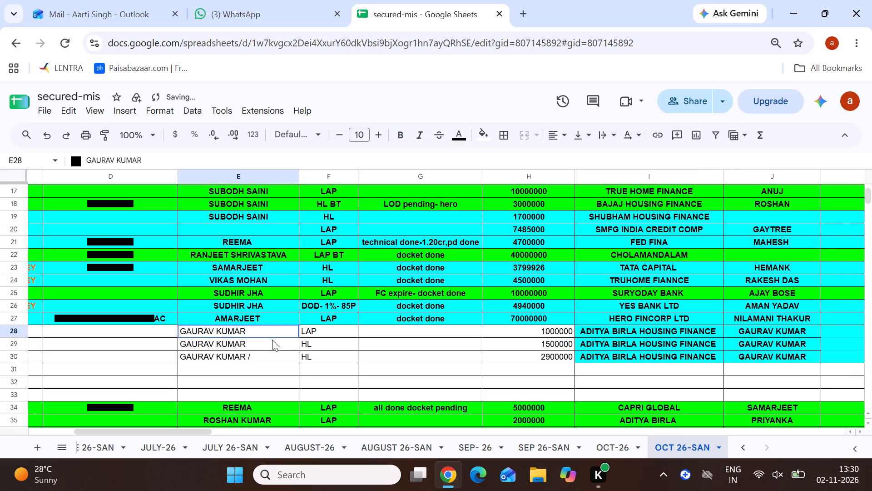
drag(272, 340, 268, 352)
double_click(269, 357)
key(BackSpace)
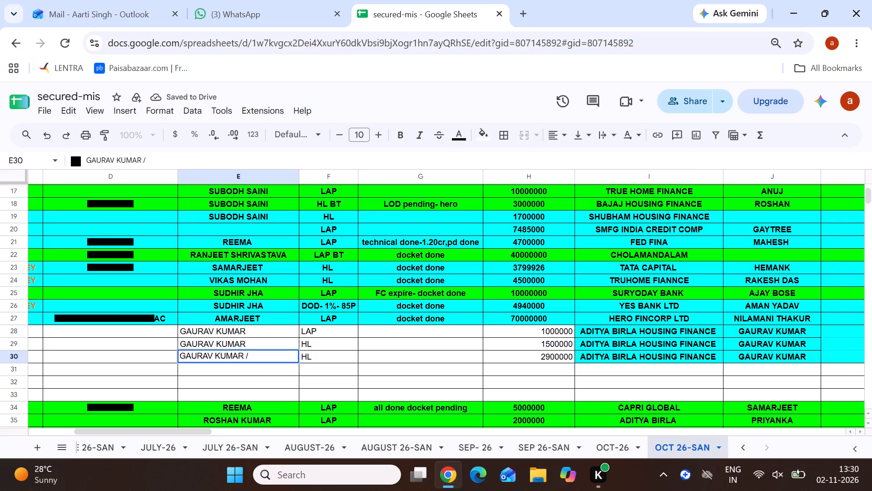
key(BackSpace)
click(436, 378)
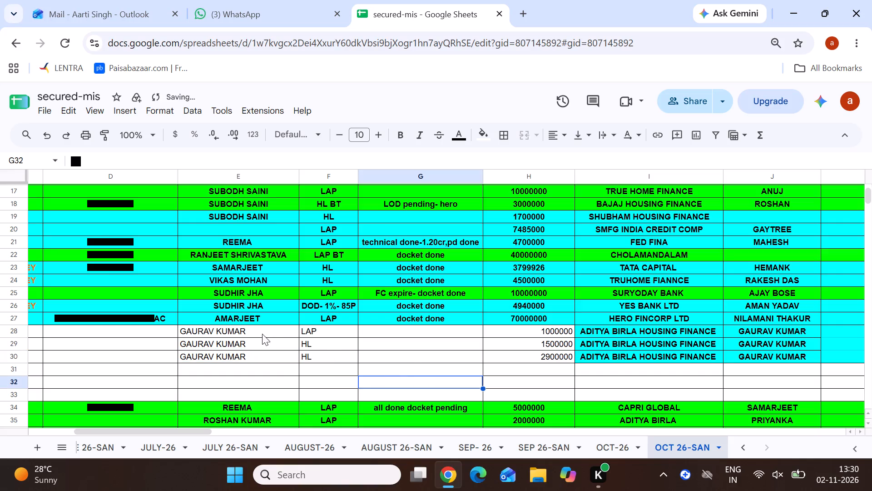
Centre the entries in E28:H30 horizontally and make them bold.
drag(268, 334, 550, 359)
click(557, 130)
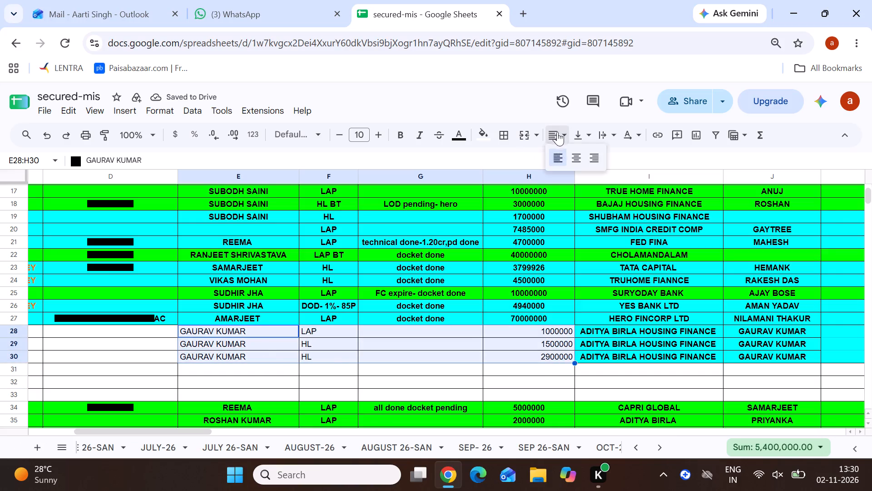
click(578, 159)
click(403, 134)
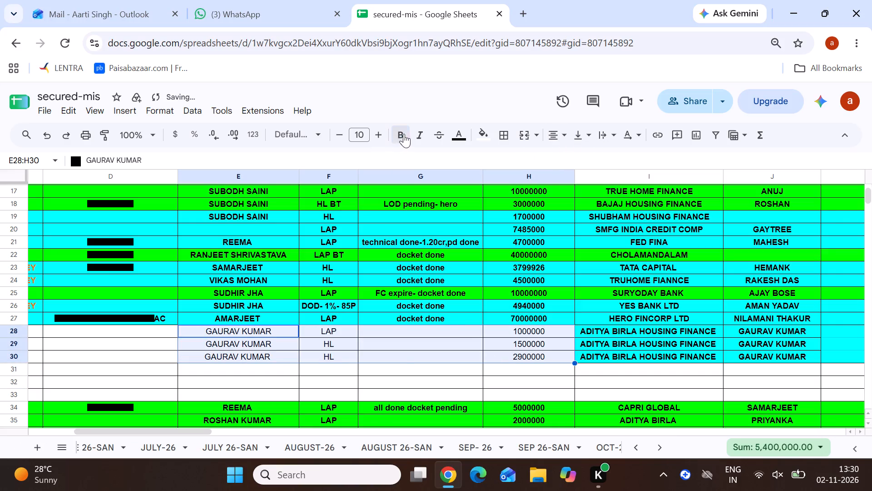
click(399, 372)
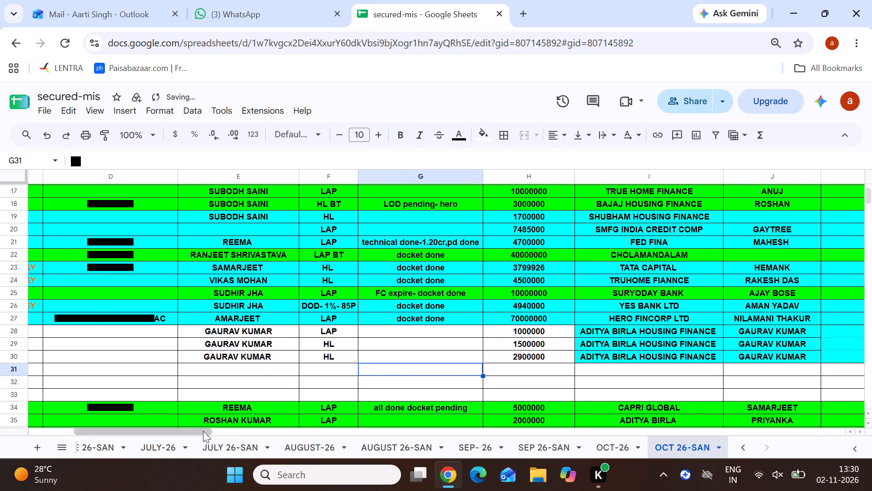
Make the case names in B28:B30 bold.
drag(206, 431, 86, 432)
drag(174, 331, 174, 352)
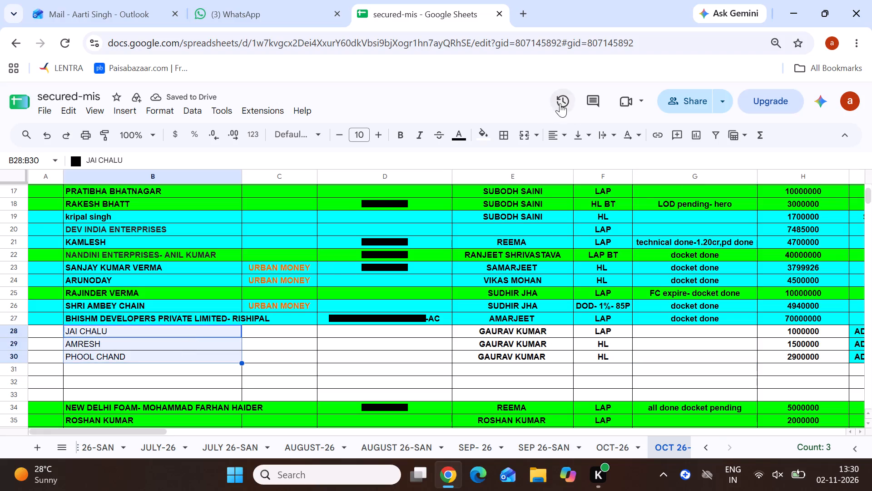
click(397, 137)
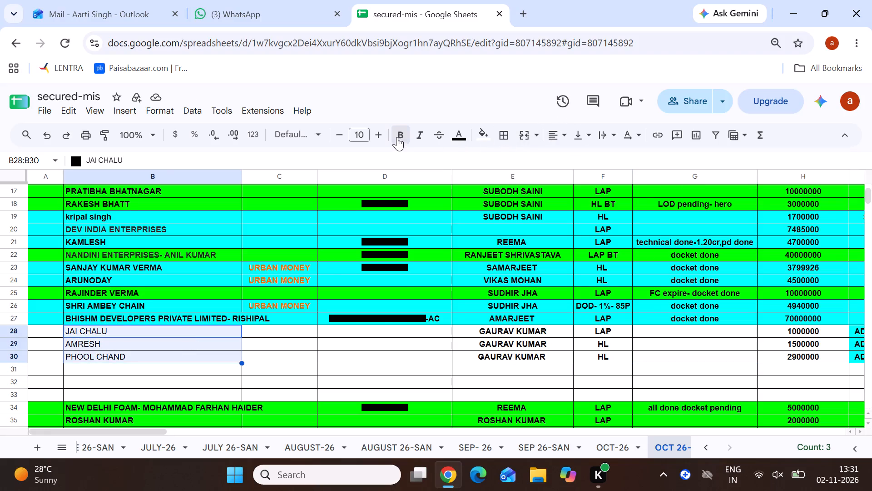
click(409, 338)
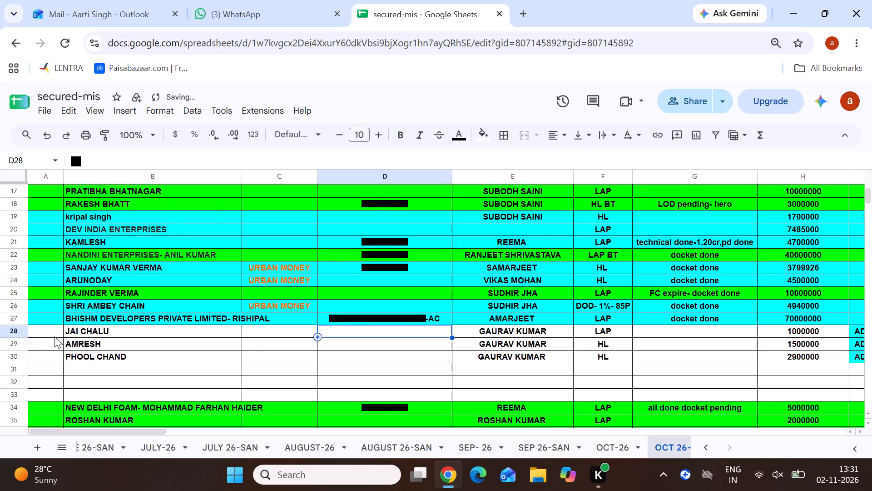
Fill the new case rows A28:K30 with the same cyan as the row above.
drag(53, 333, 871, 357)
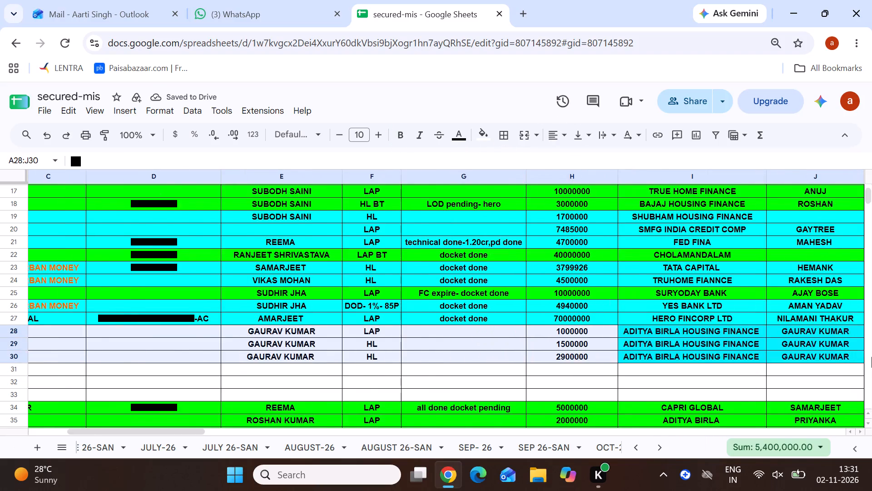
drag(871, 357, 793, 362)
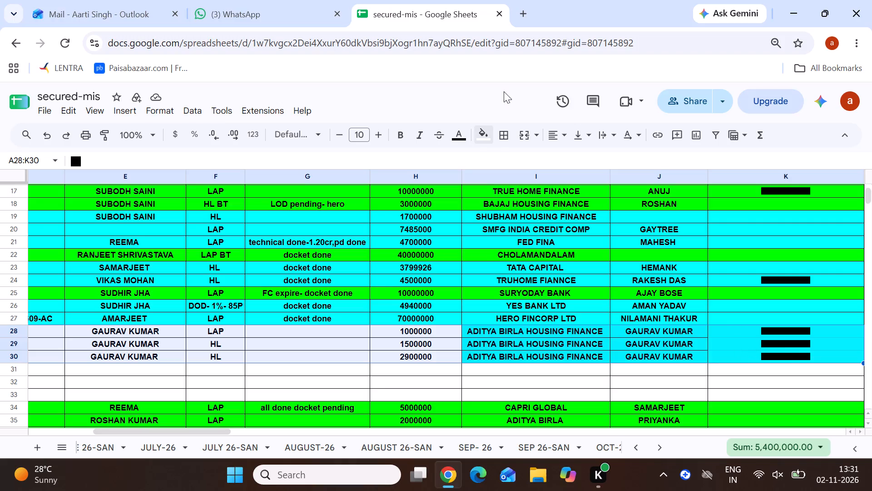
click(486, 138)
click(554, 186)
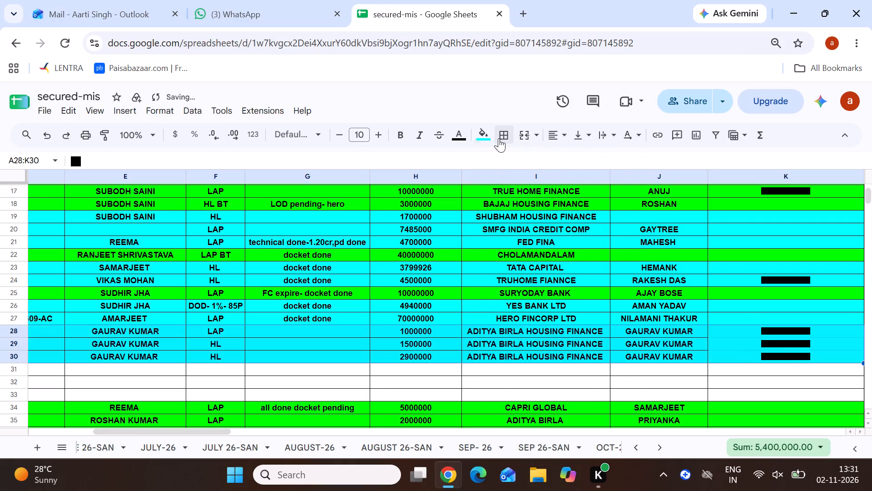
Apply all borders to the contact cells K28:K30.
click(502, 138)
click(783, 352)
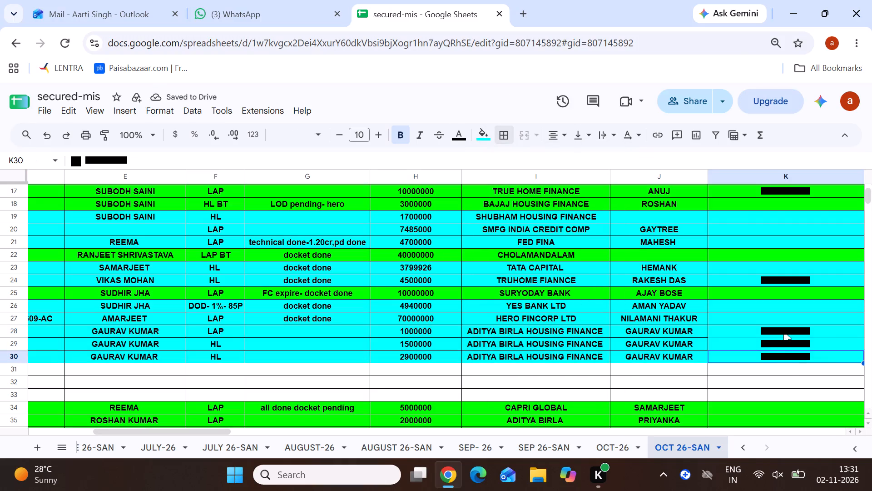
drag(783, 328, 779, 360)
click(494, 136)
click(505, 135)
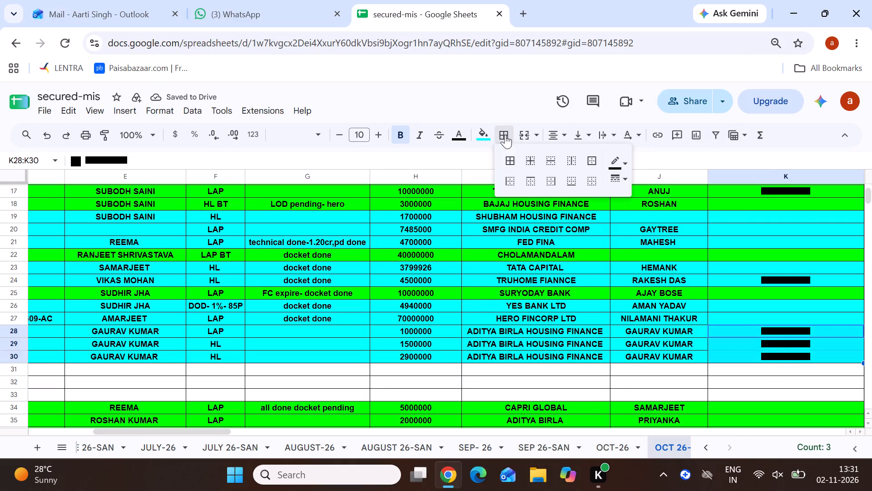
click(512, 160)
click(504, 386)
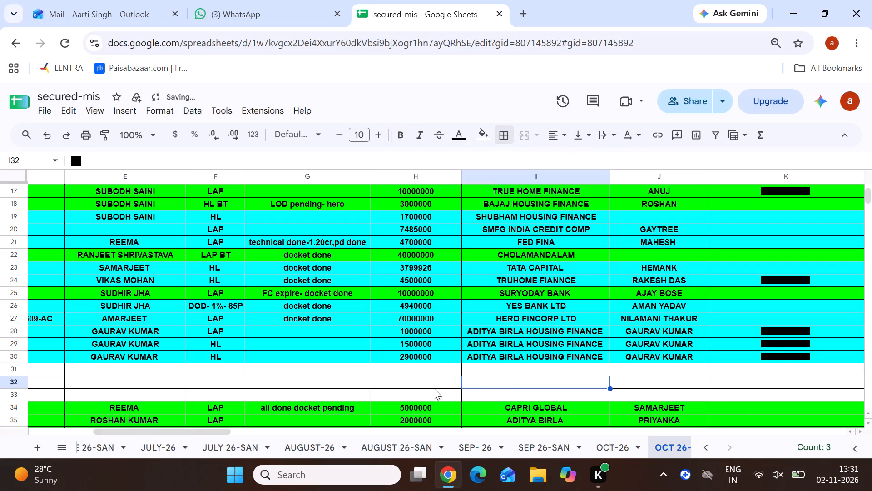
drag(205, 432, 1, 432)
click(343, 381)
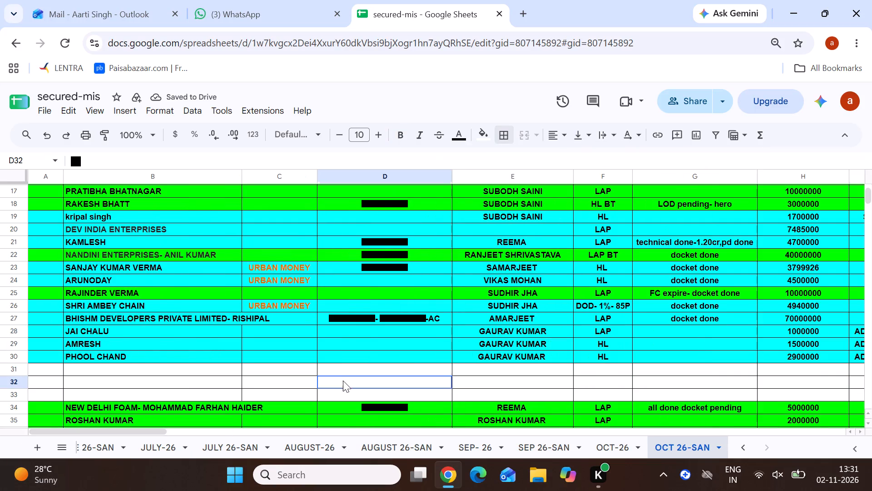
Save the spreadsheet with the completed OCT 26-SAN rows.
key(ctrl+s)
key(ctrl+s)
key(ctrl+s)
key(ctrl+s)
click(545, 381)
key(ctrl+s)
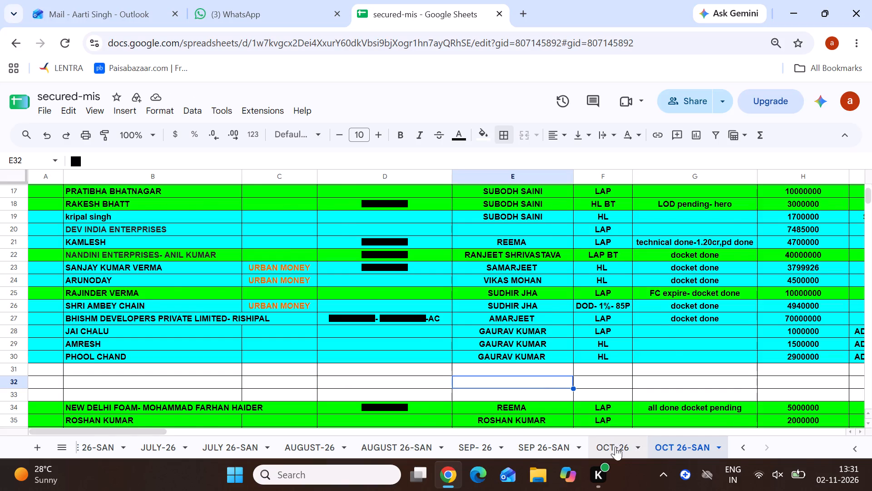
Look over the OCT-26 sheet and the case rows on SEP 26-SAN for entries that need updating.
click(615, 446)
click(471, 334)
click(636, 336)
click(540, 451)
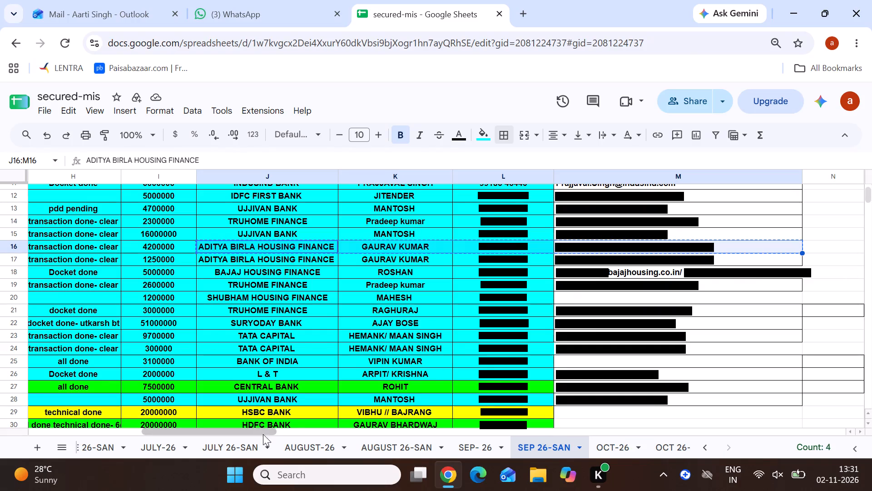
drag(263, 434, 0, 439)
click(178, 374)
click(191, 309)
click(296, 318)
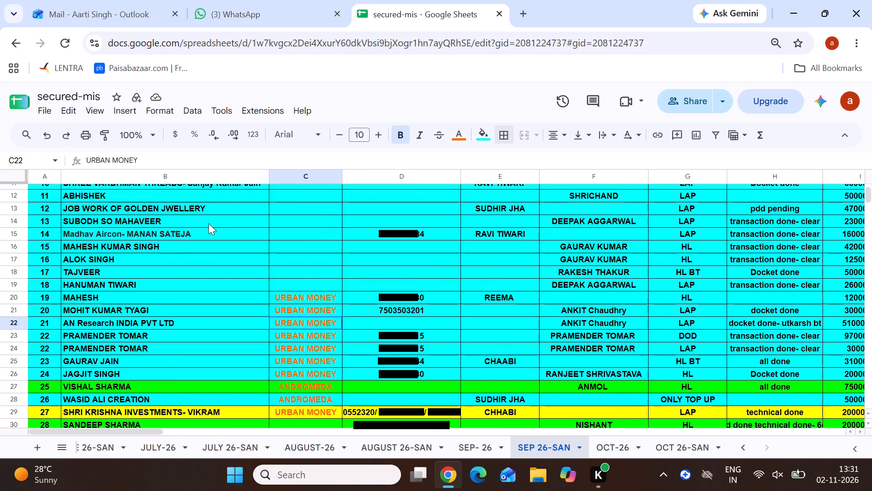
scroll(196, 266, up, 1)
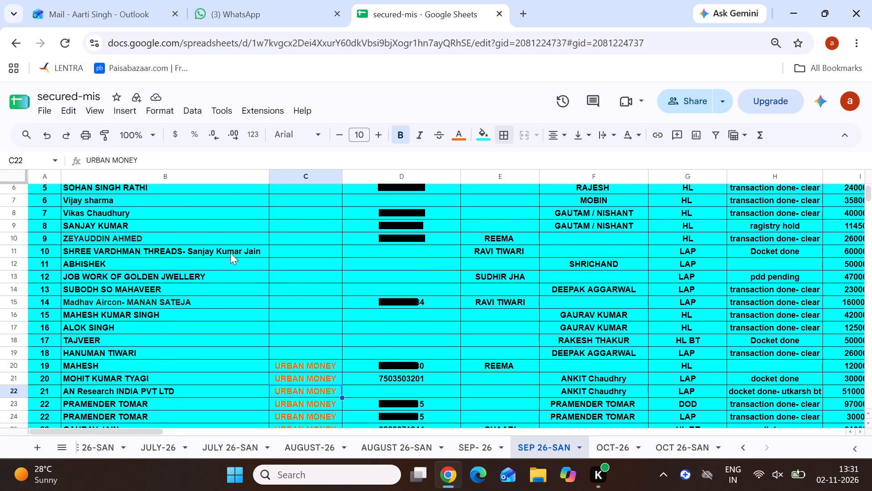
Copy the status "transaction done- clear" from H10 into H11 for SHREE VARDHMAN THREADS on SEP 26-SAN and save.
click(230, 253)
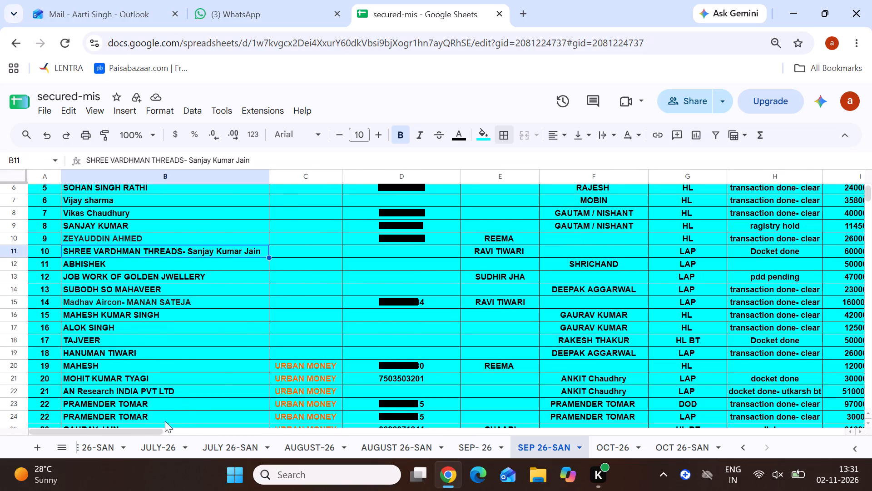
click(694, 255)
click(782, 249)
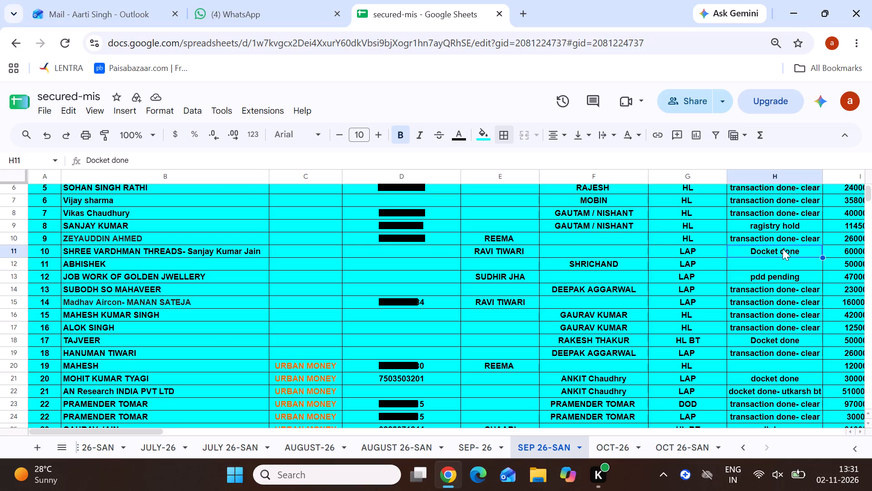
click(794, 240)
key(ctrl+c)
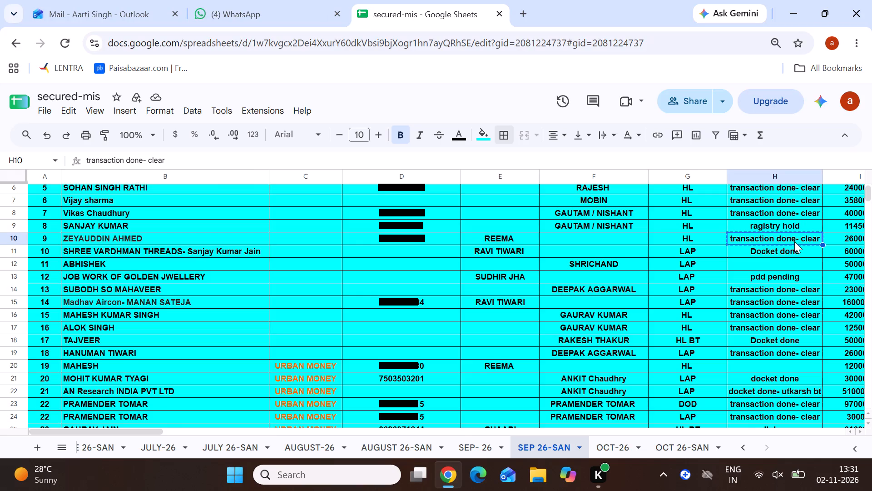
click(794, 251)
key(ctrl+v)
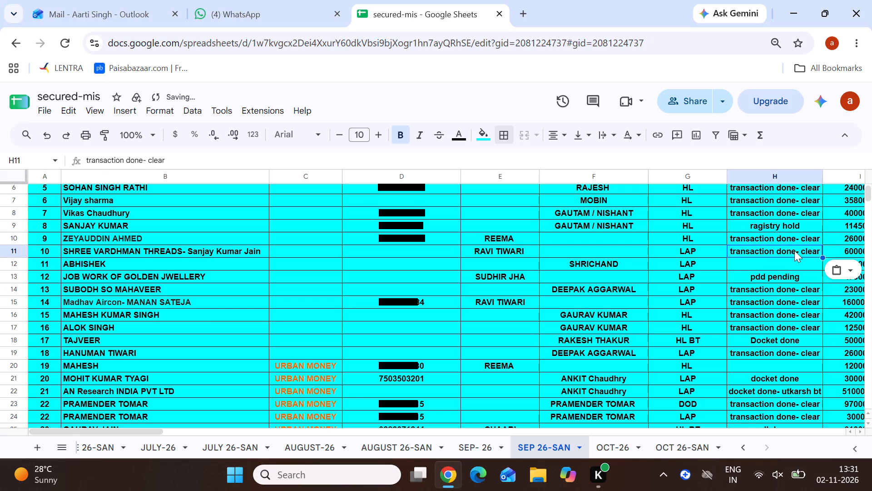
click(411, 261)
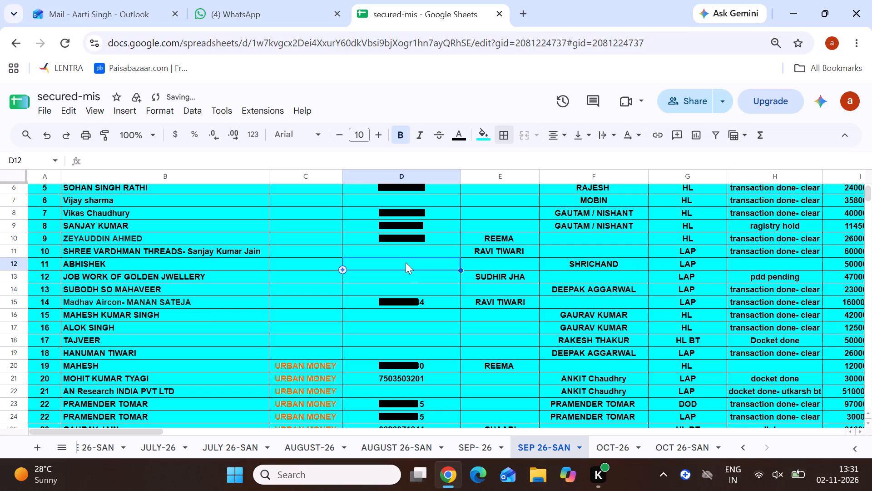
key(ctrl+s)
key(ctrl+s)
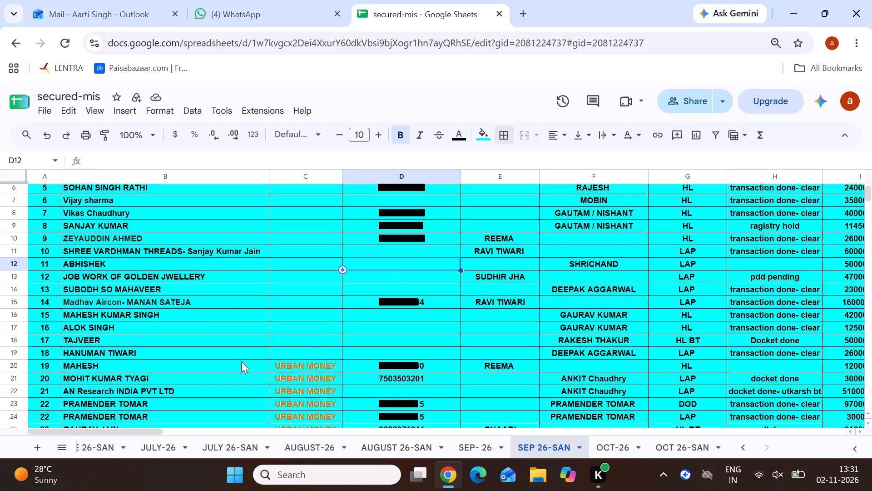
Examine the status, amount and lender entries of the cases in rows 20 to 25 on SEP 26-SAN and save.
click(326, 358)
drag(380, 369, 385, 370)
click(543, 370)
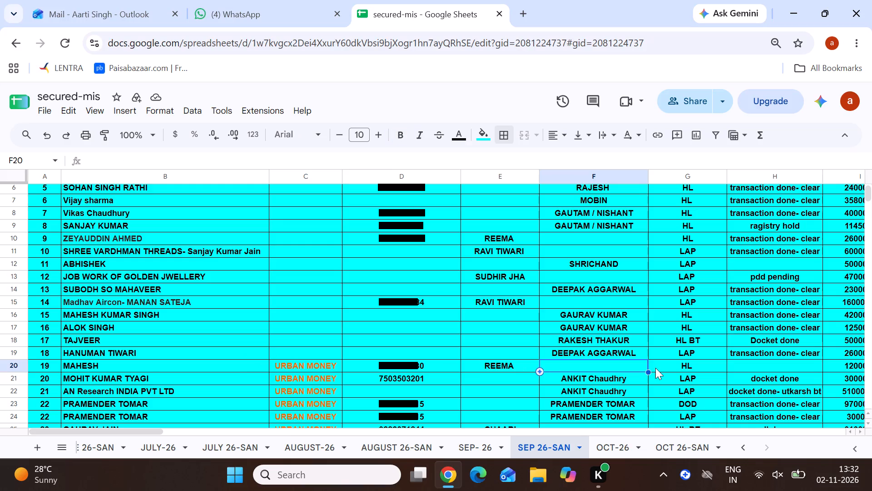
drag(154, 431, 175, 432)
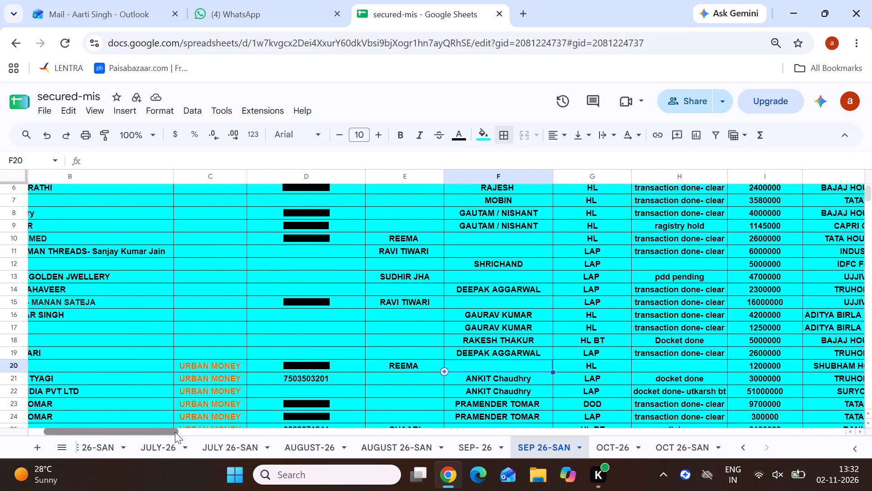
drag(175, 432, 198, 432)
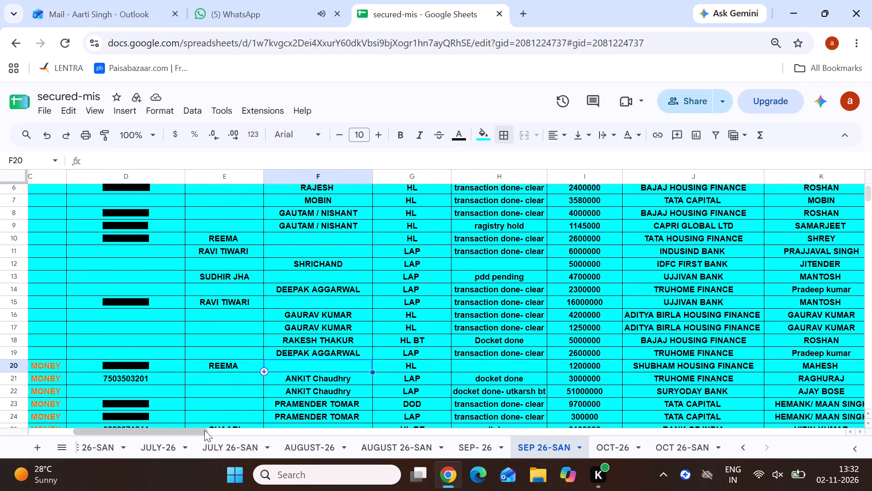
drag(201, 432, 134, 440)
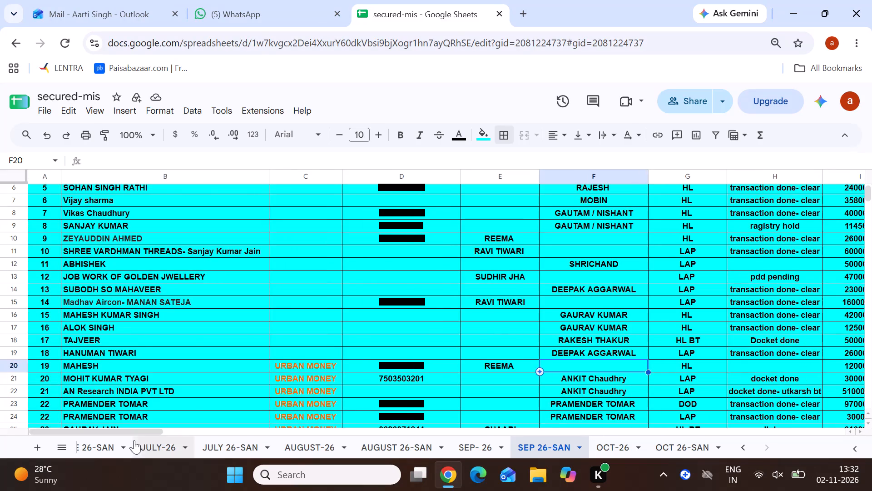
scroll(190, 404, down, 1)
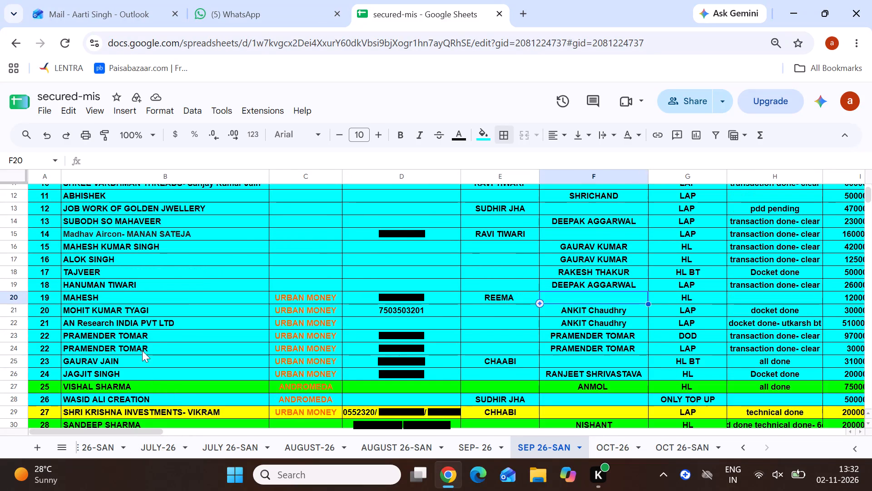
drag(150, 337, 775, 344)
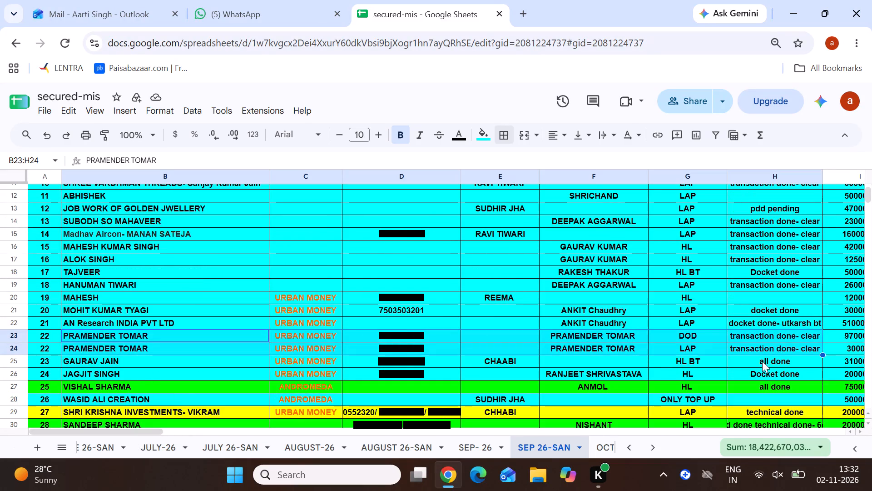
click(761, 363)
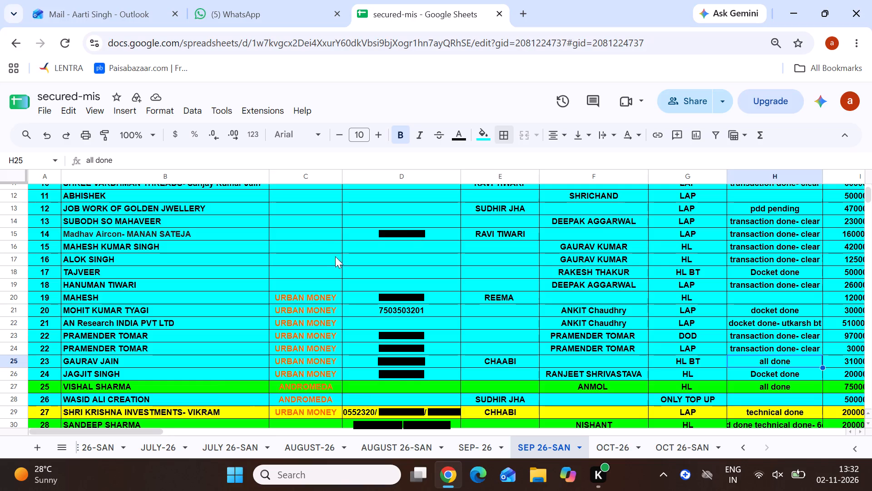
click(319, 243)
key(ctrl+s)
key(ctrl+s)
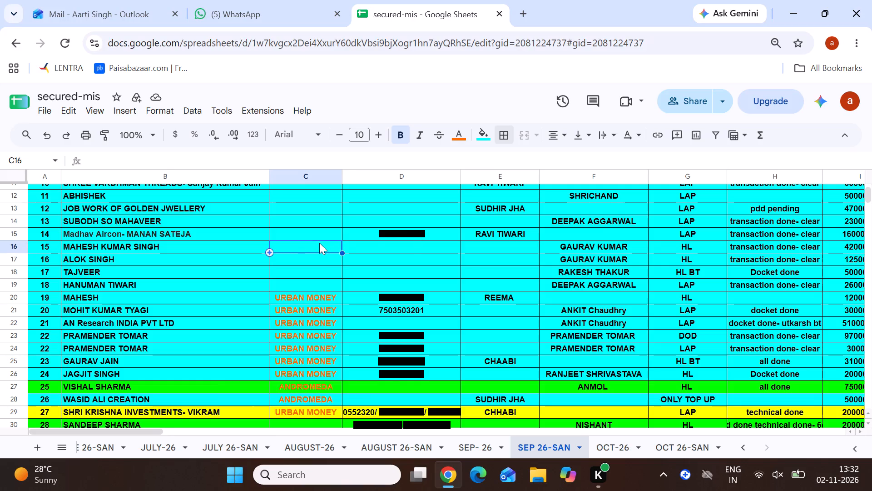
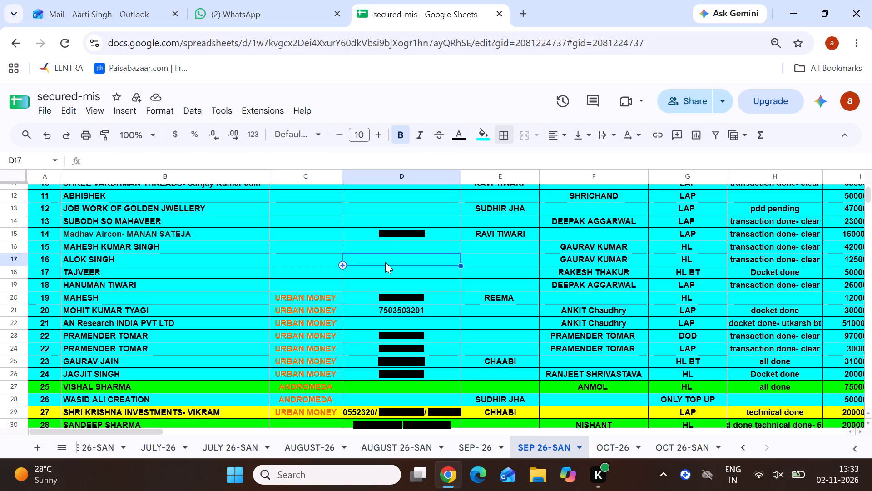
Save the secured-mis spreadsheet with the current SEP 26-SAN case entries.
click(319, 238)
key(ctrl+s)
key(ctrl+s)
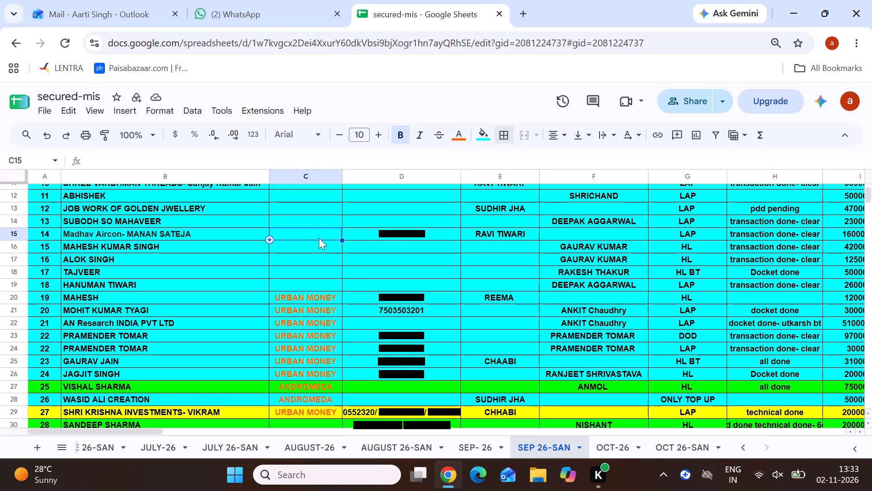
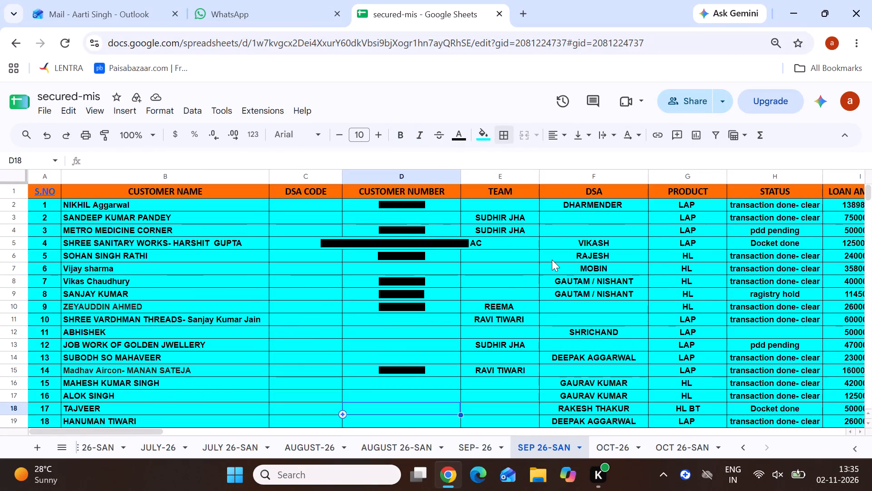
Replace the status in H5 for SHREE SANITARY WORKS with "ragistry hold" copied from H9 on SEP 26-SAN and save.
scroll(552, 260, up, 1)
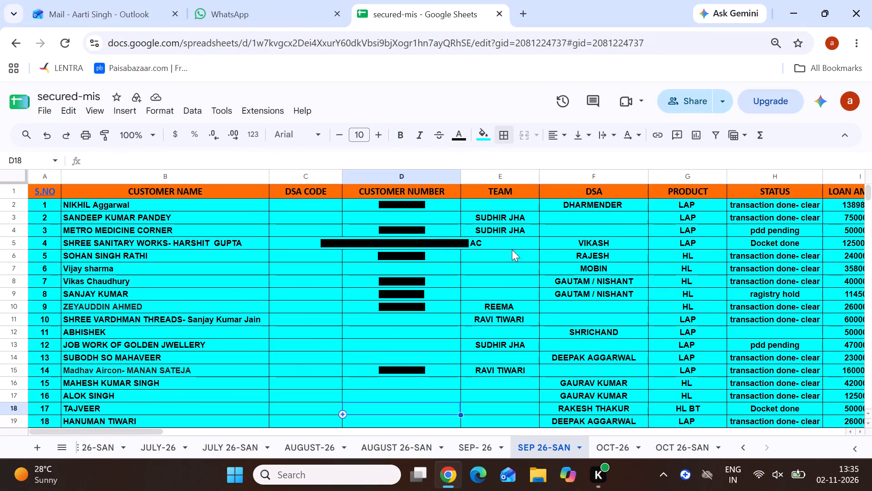
click(784, 243)
key(BackSpace)
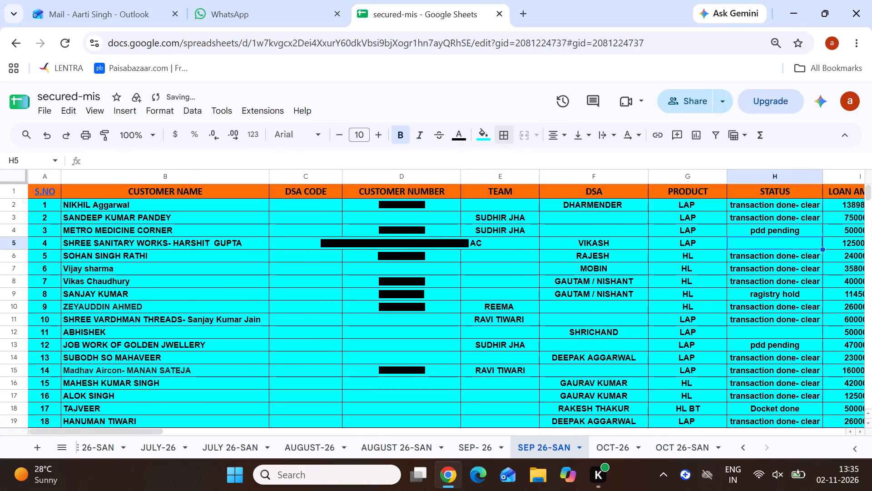
click(791, 294)
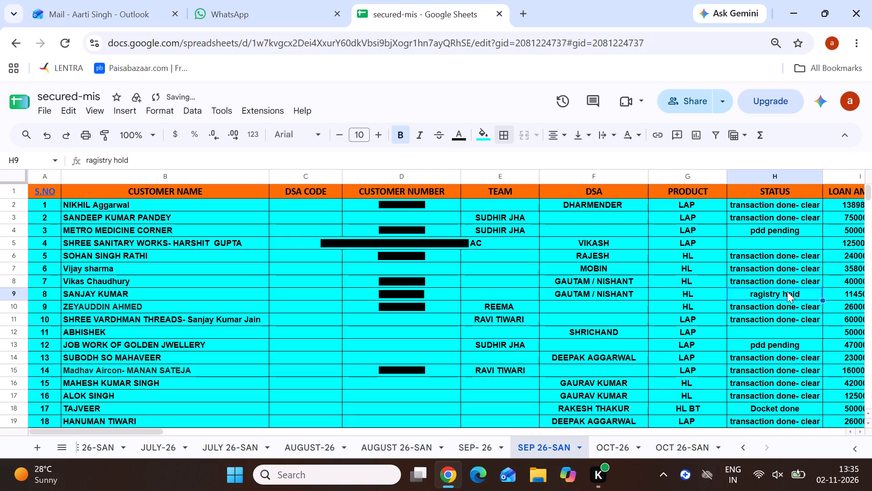
key(ctrl+c)
click(783, 241)
key(ctrl+v)
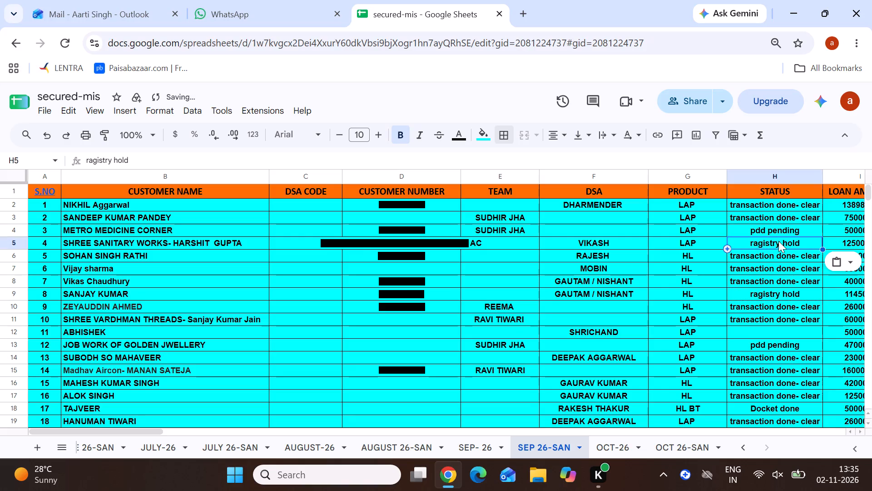
click(404, 336)
key(ctrl+s)
key(ctrl+s)
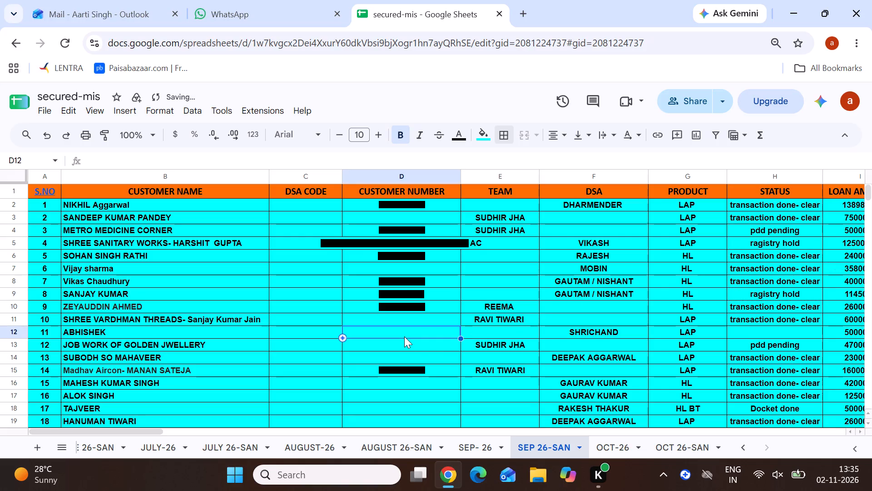
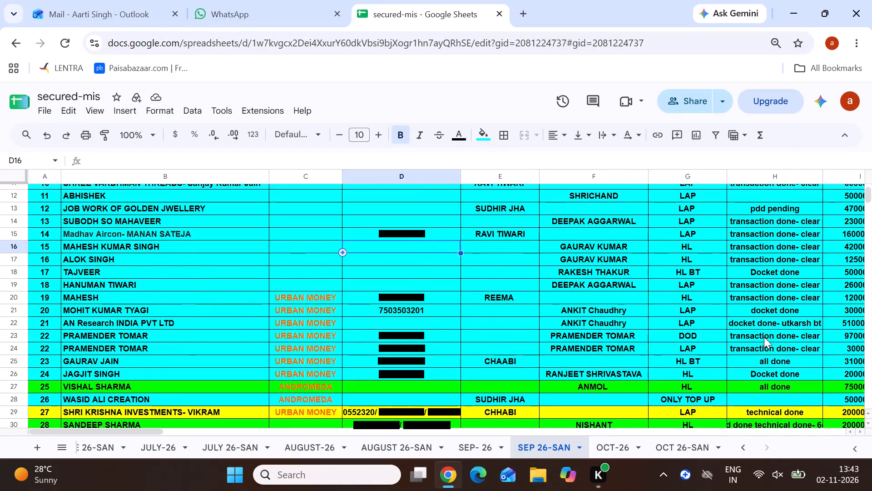
Copy the status "transaction done- clear" from H24, the TATA CAPITAL LAP case on SEP 26-SAN.
click(764, 337)
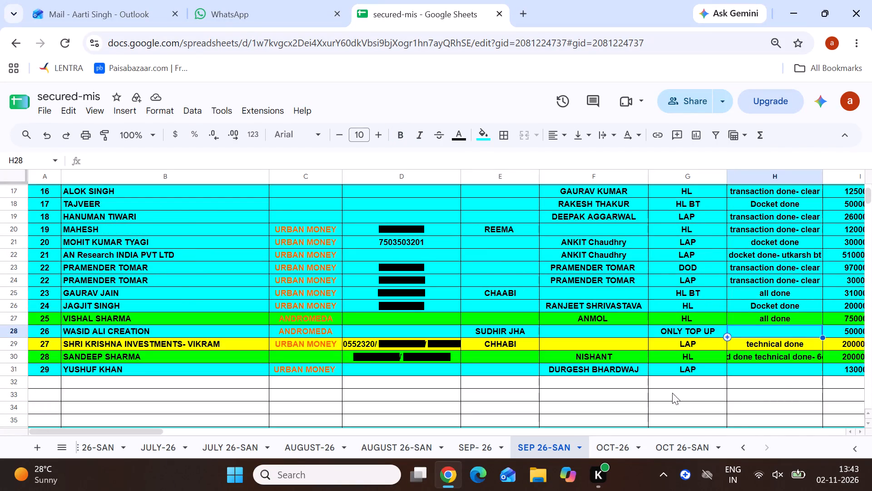
drag(154, 430, 218, 438)
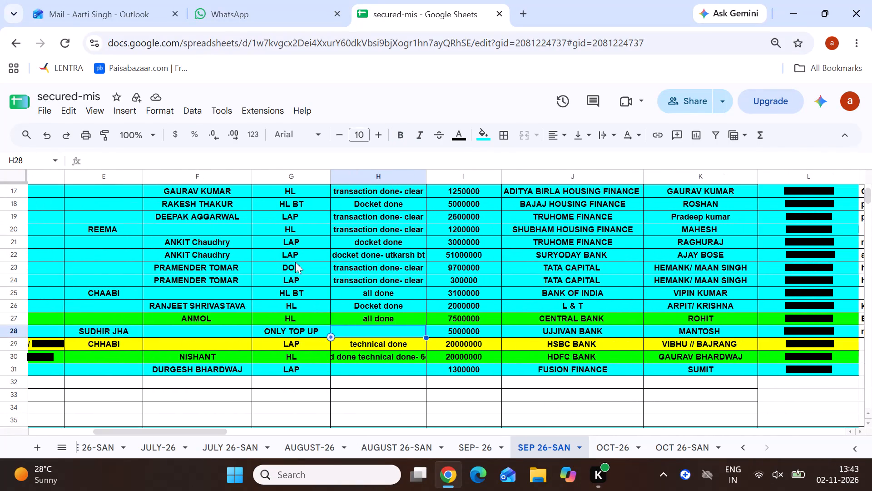
click(390, 283)
key(ctrl+c)
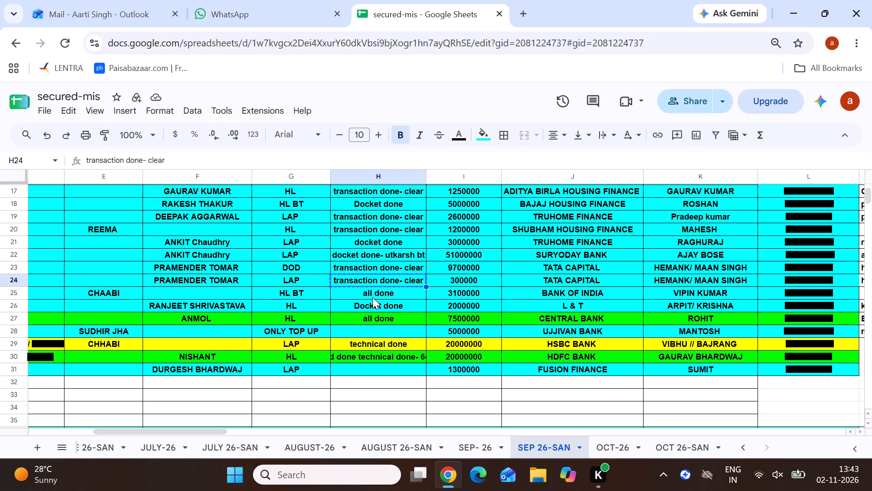
Paste the copied status "transaction done- clear" into H28 for the UJJIVAN BANK top-up case on SEP 26-SAN and save.
click(395, 334)
key(ctrl+v)
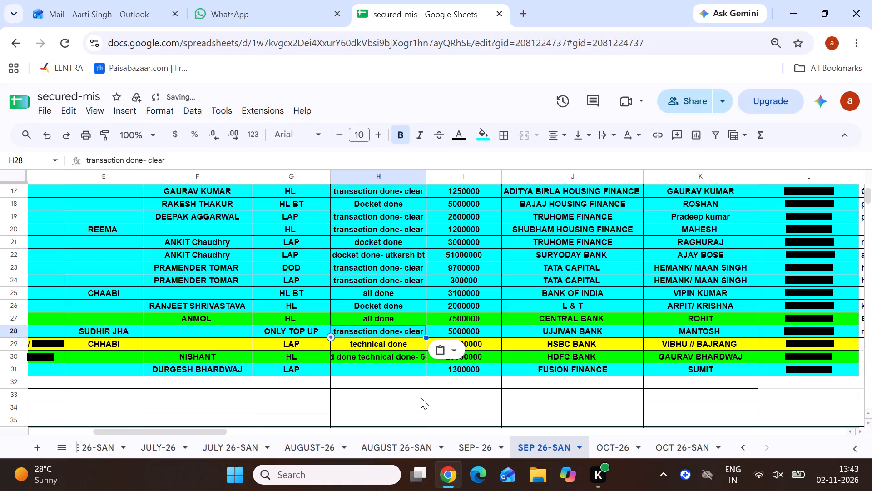
click(421, 397)
key(ctrl+s)
key(ctrl+s)
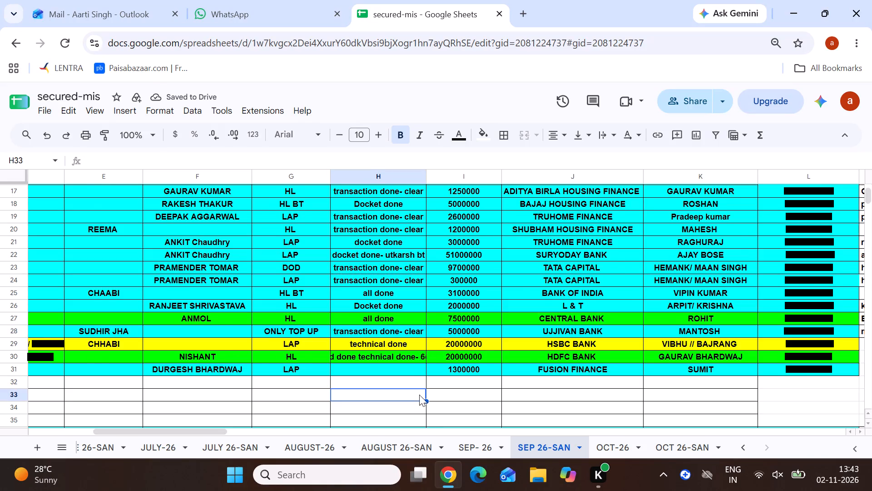
Review the remaining SEP 26-SAN case rows down to row 36 across their customer, team and lender columns, and save.
scroll(412, 377, up, 1)
scroll(412, 377, down, 2)
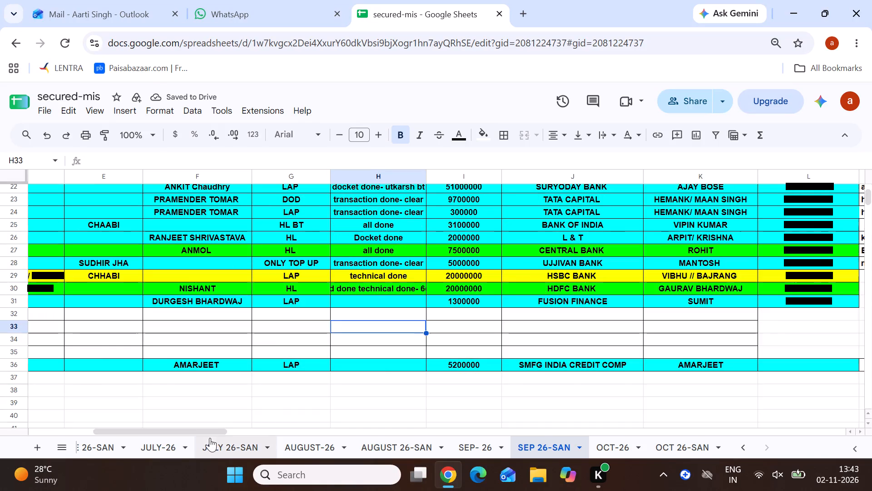
drag(218, 431, 6, 419)
click(282, 407)
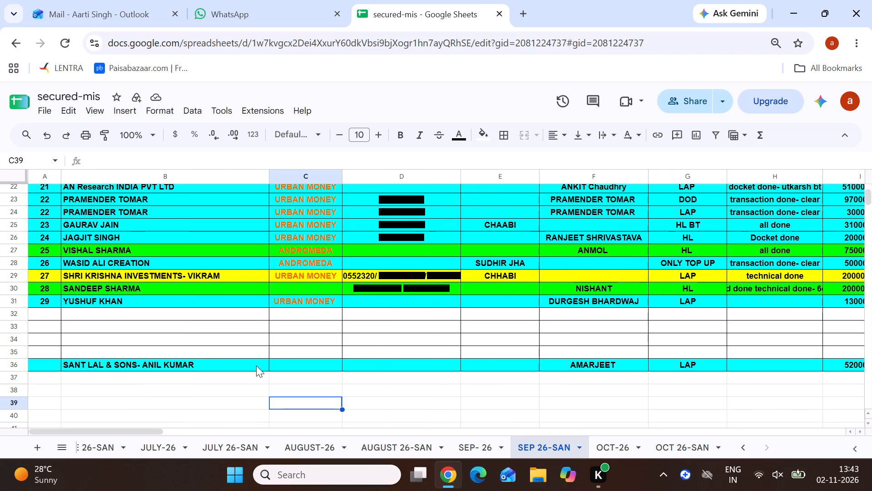
drag(151, 432, 196, 434)
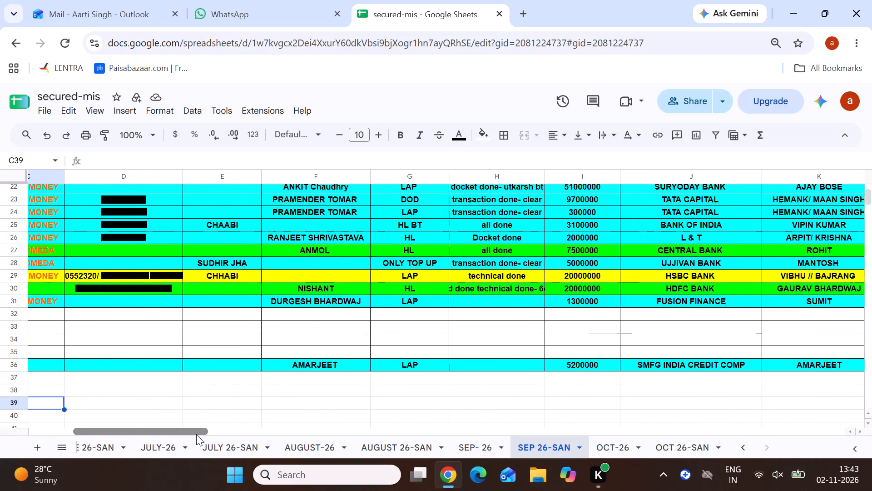
drag(196, 434, 0, 427)
click(523, 386)
click(612, 393)
key(ctrl+s)
key(ctrl+s)
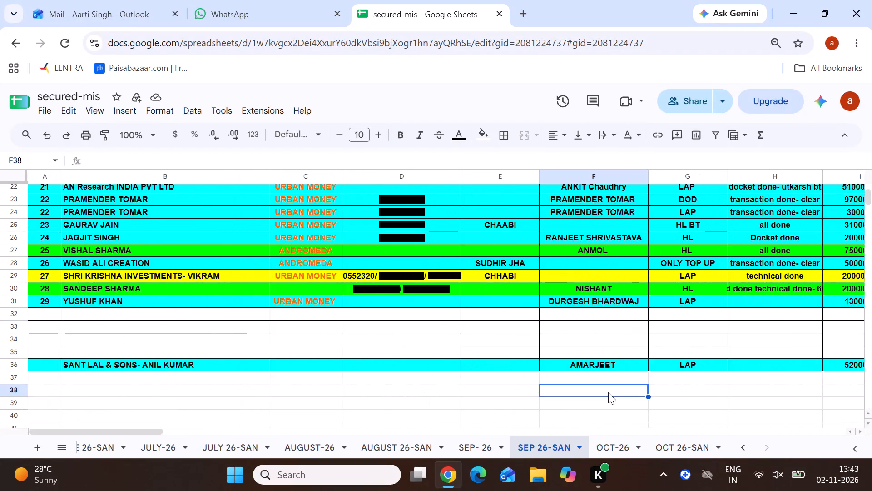
Switch to OCT 26-SAN and examine the case rows from the header down to the blank rows 31 to 33.
click(699, 449)
click(674, 376)
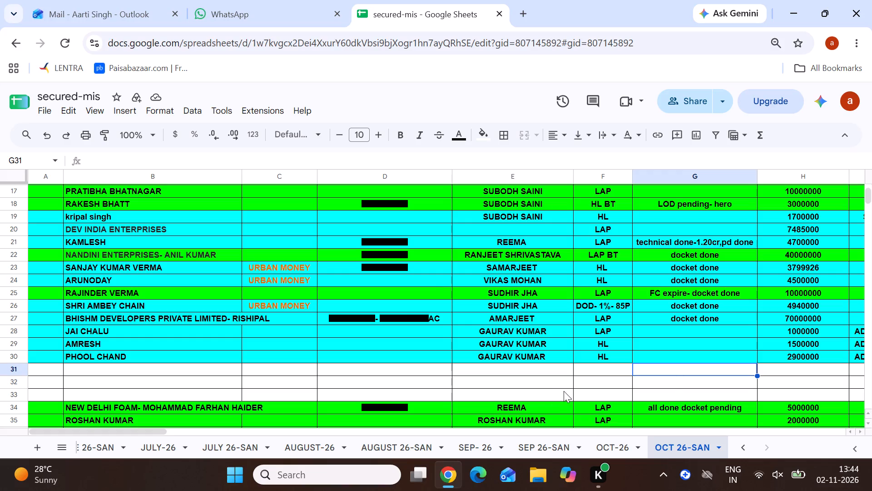
click(555, 387)
click(605, 386)
click(680, 385)
click(758, 381)
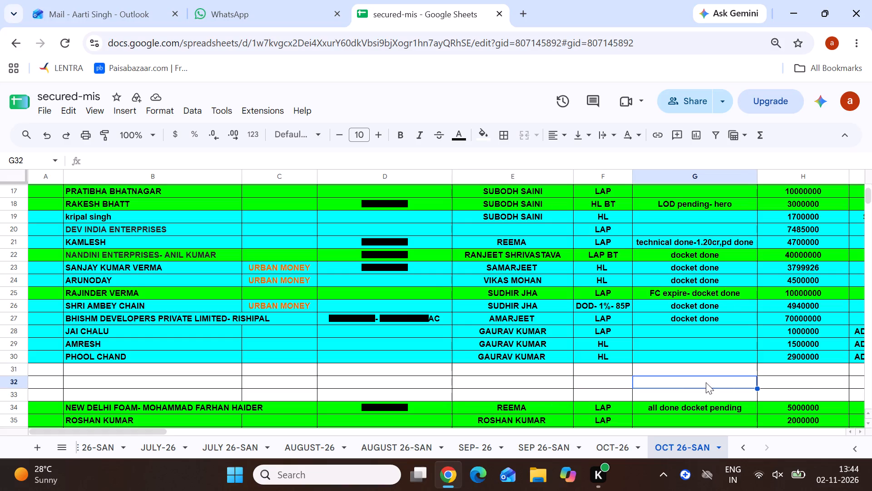
click(807, 383)
click(704, 385)
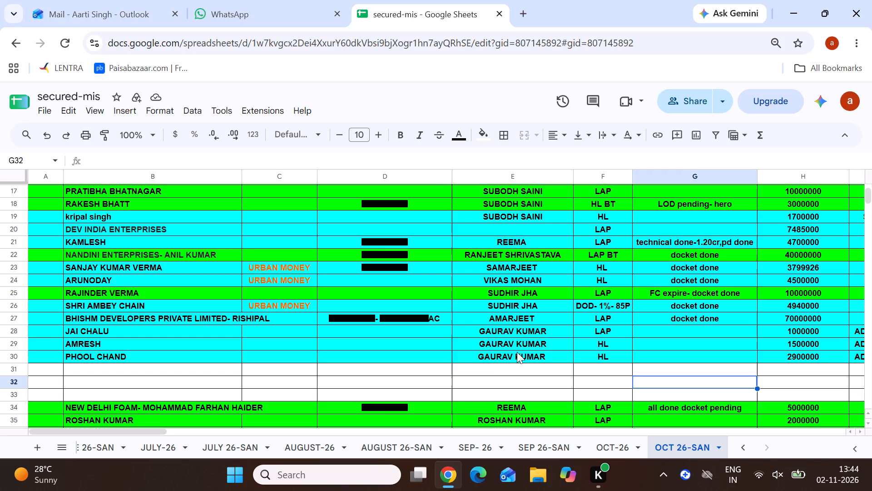
double_click(509, 356)
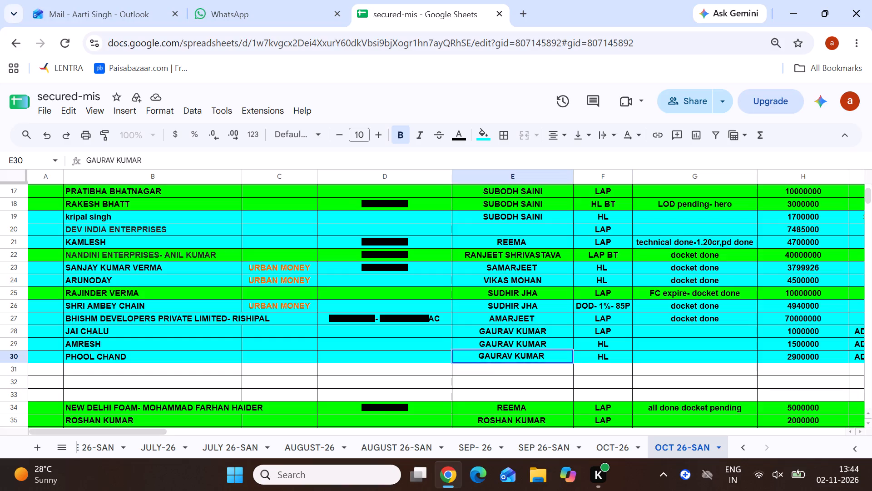
click(508, 379)
click(406, 377)
key(ctrl+s)
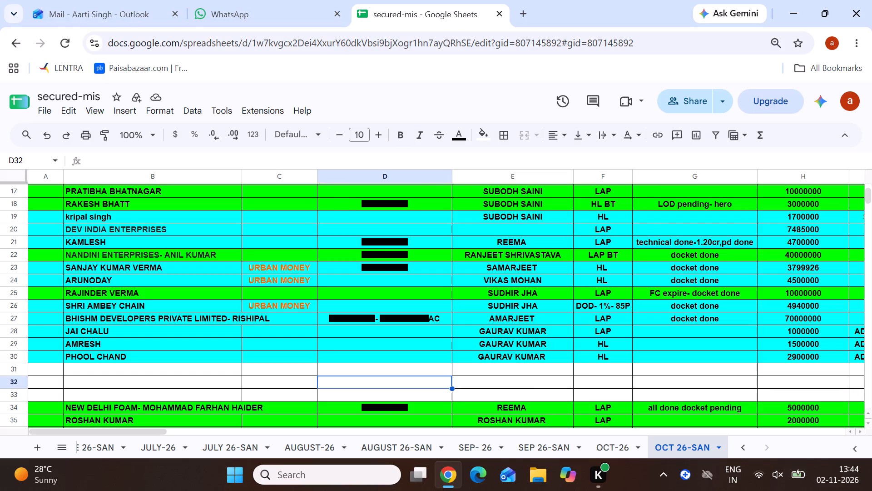
scroll(714, 268, up, 4)
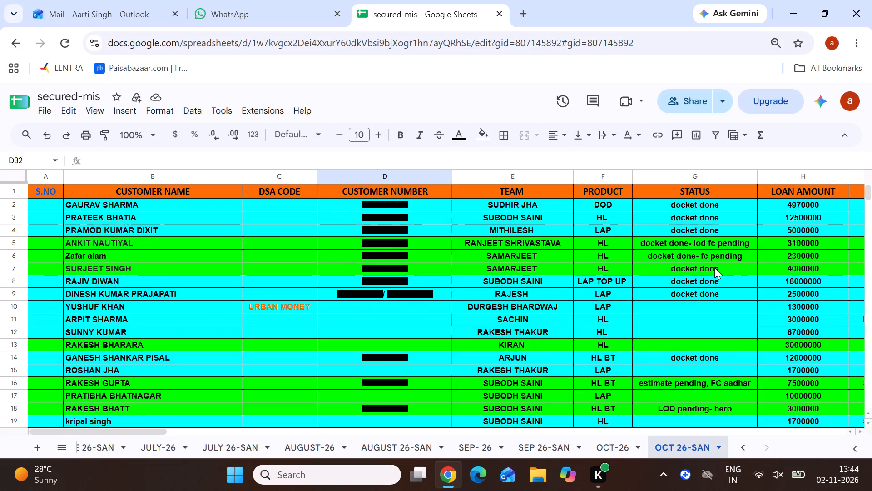
scroll(709, 262, up, 2)
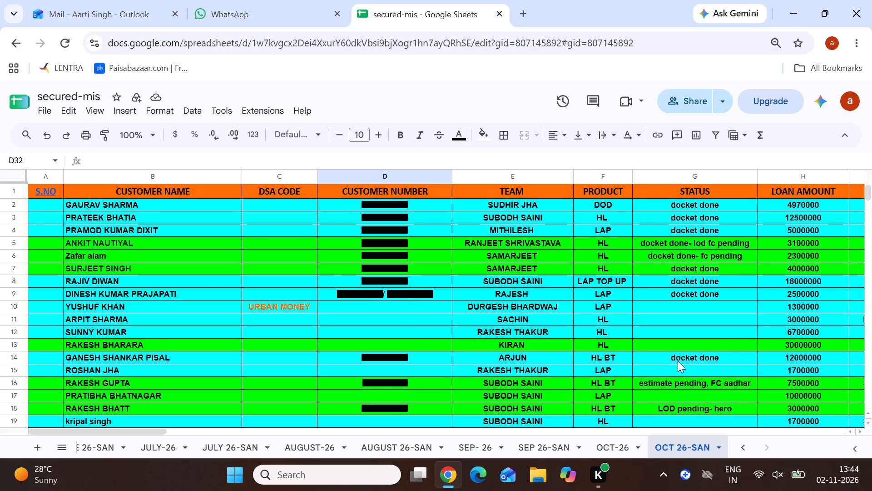
Delete the stray "b" from the PRODUCT cell F47 in the blank rows of OCT 26-SAN.
scroll(669, 359, down, 6)
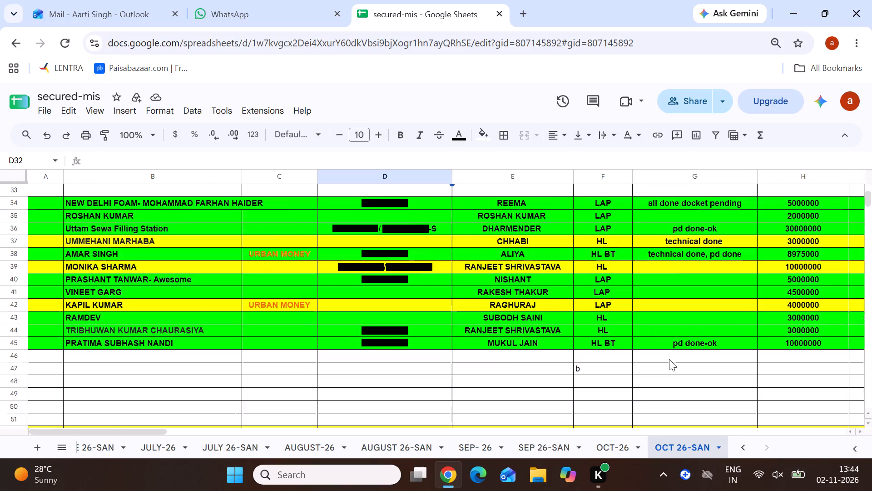
scroll(669, 359, down, 2)
click(606, 236)
key(BackSpace)
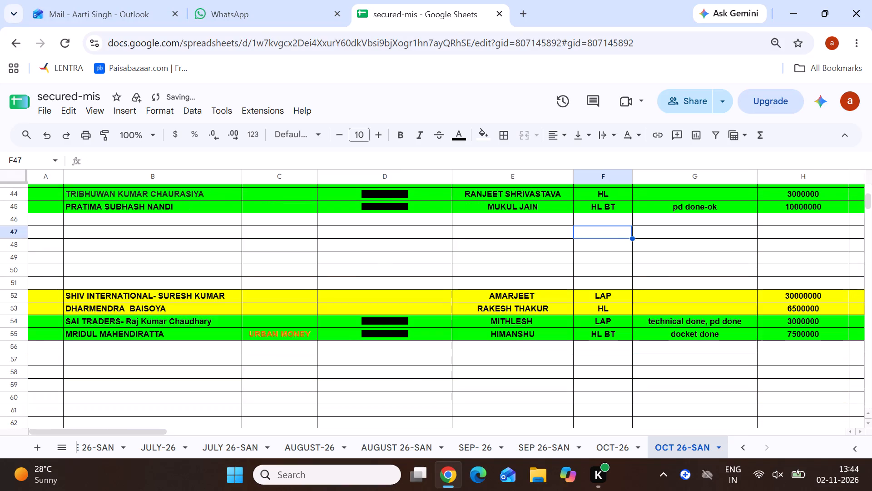
click(441, 244)
scroll(334, 256, up, 4)
scroll(208, 320, up, 3)
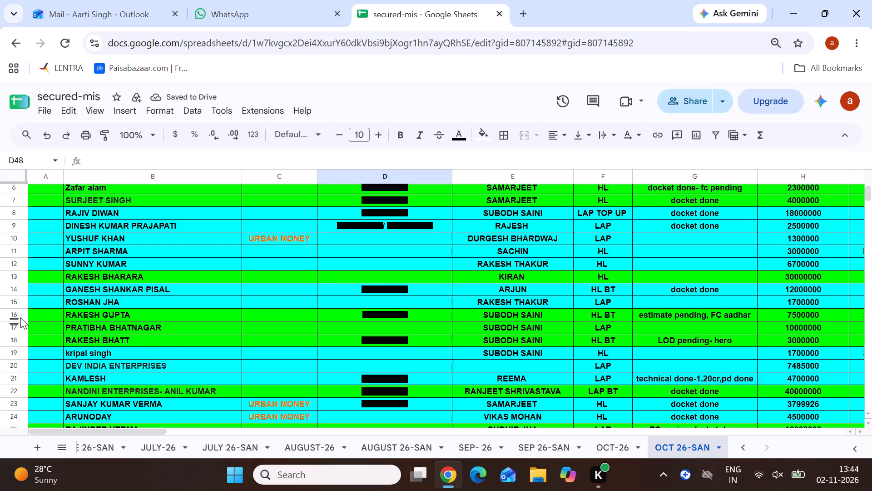
drag(20, 317, 18, 341)
key(ctrl+c)
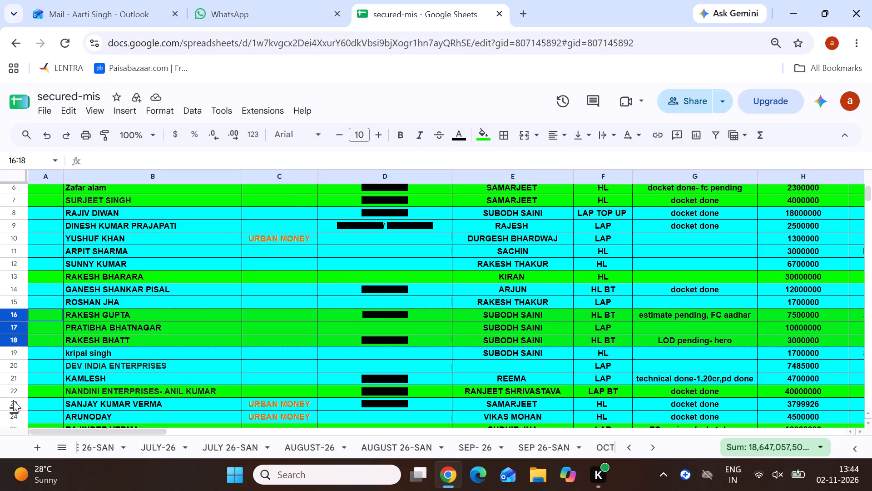
scroll(134, 362, down, 6)
click(52, 286)
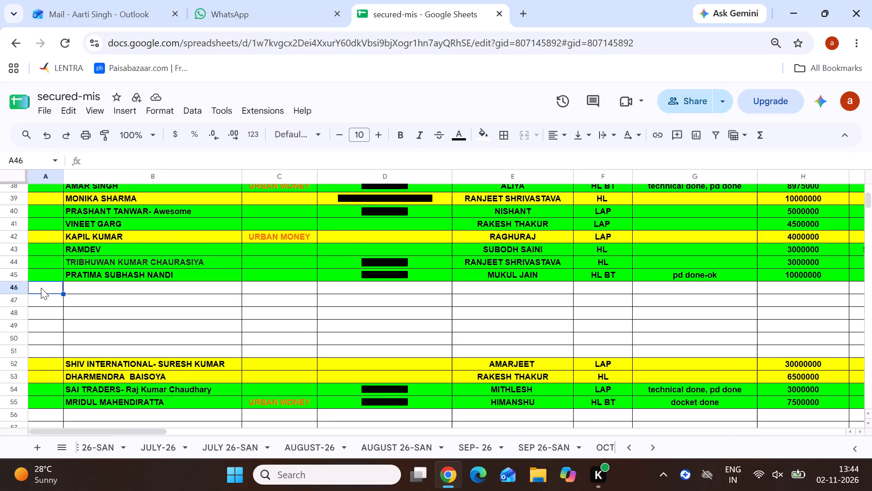
key(ctrl+v)
click(420, 339)
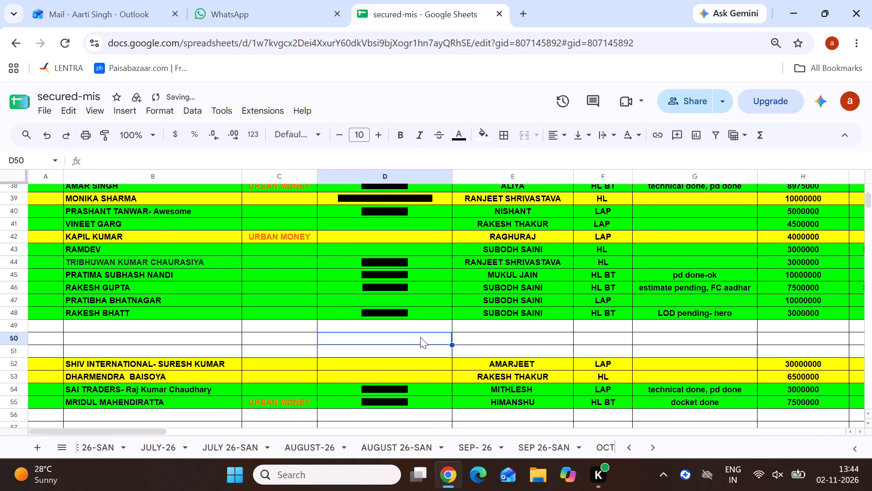
key(ctrl+s)
key(ctrl+s)
scroll(272, 265, up, 4)
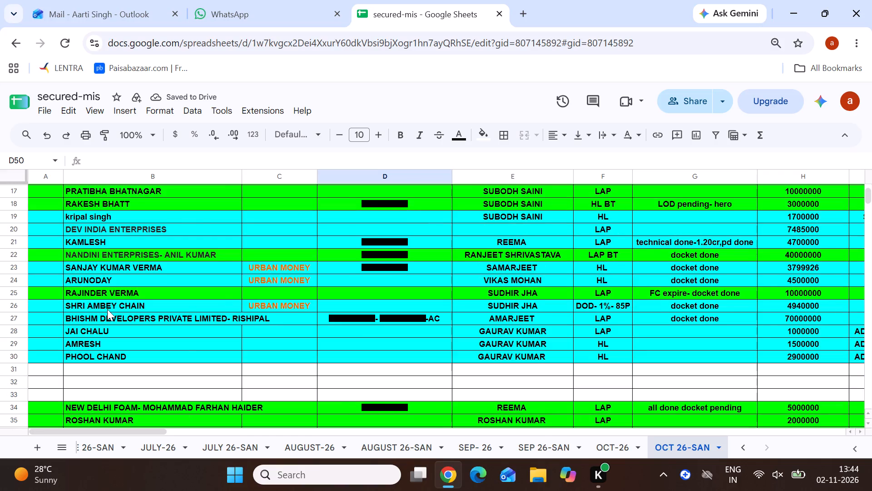
scroll(91, 298, up, 1)
drag(11, 245, 12, 271)
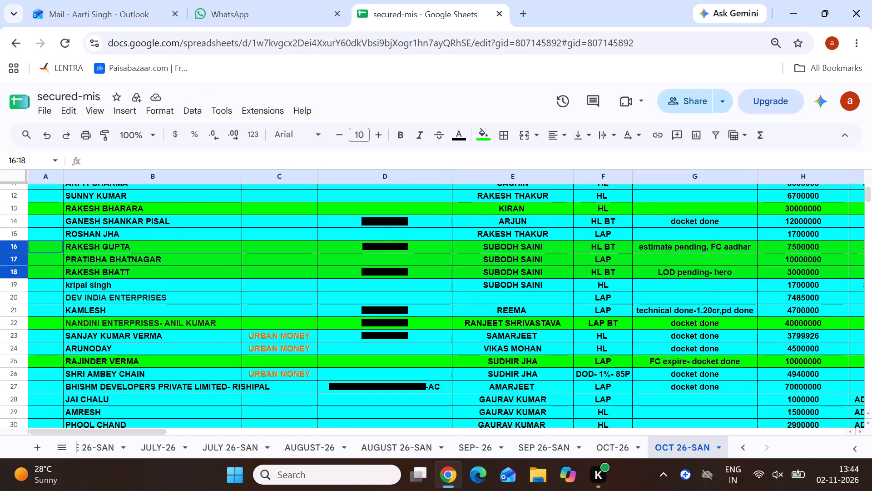
drag(12, 271, 12, 273)
right_click(20, 259)
click(84, 274)
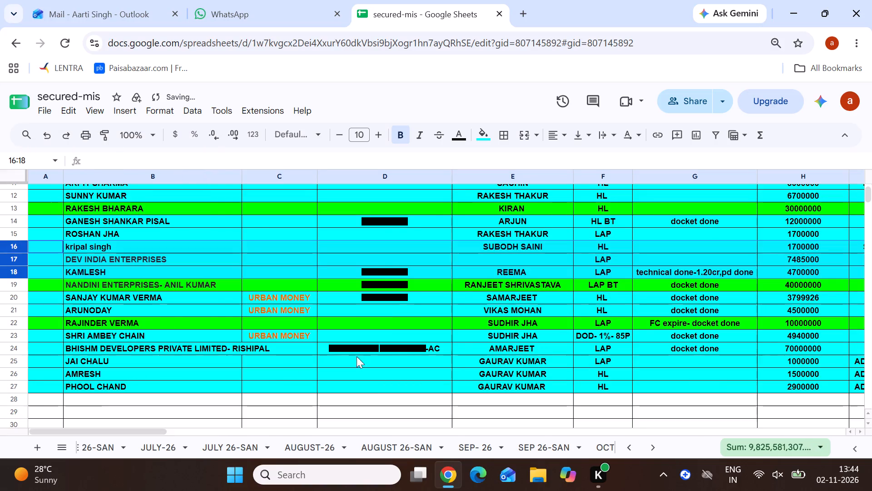
click(386, 418)
key(ctrl+s)
key(ctrl+s)
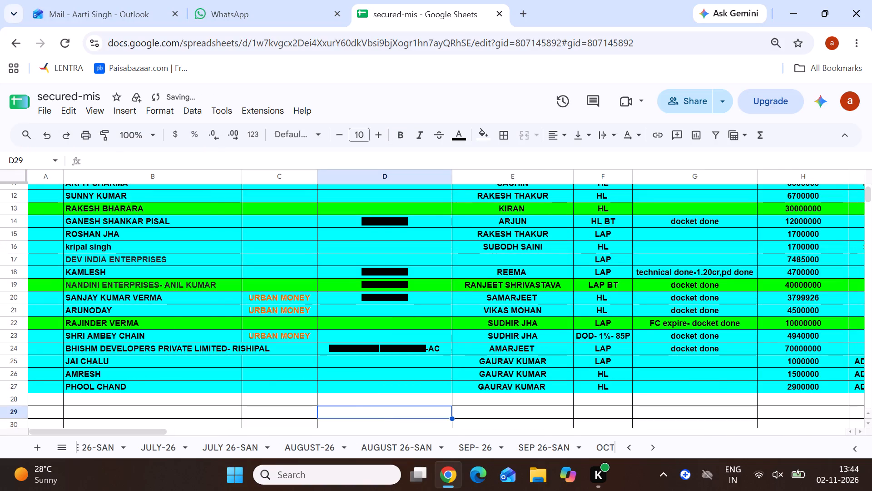
key(ctrl+s)
key(ctrl+s)
Examine the green pending cases in rows 5 to 7 and the empty statuses near row 11 on OCT 26-SAN.
scroll(524, 382, up, 8)
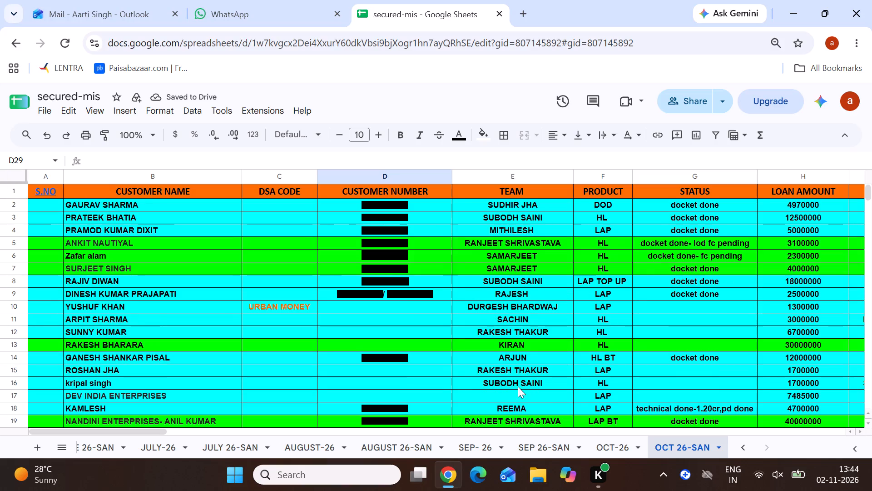
click(182, 244)
click(268, 246)
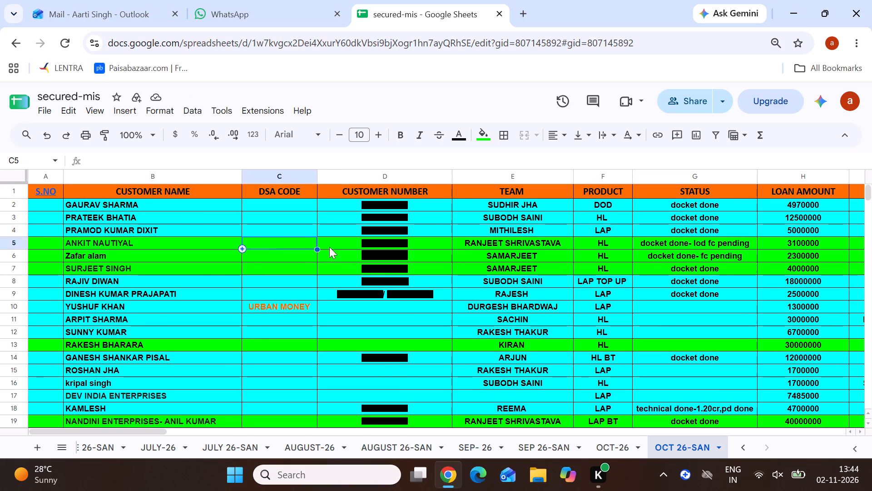
click(413, 248)
click(194, 272)
click(355, 272)
click(510, 271)
click(711, 326)
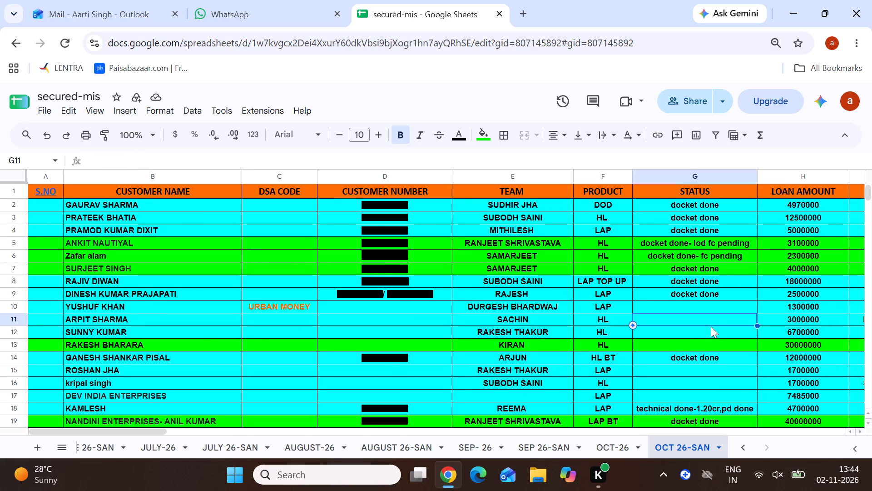
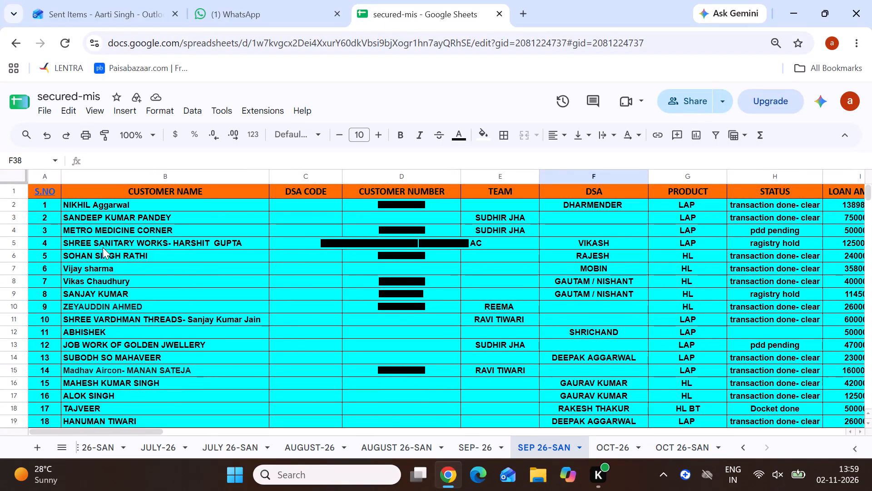
Examine the case rows on SEP 26-SAN from the first entries down to around row 24.
scroll(103, 347, down, 1)
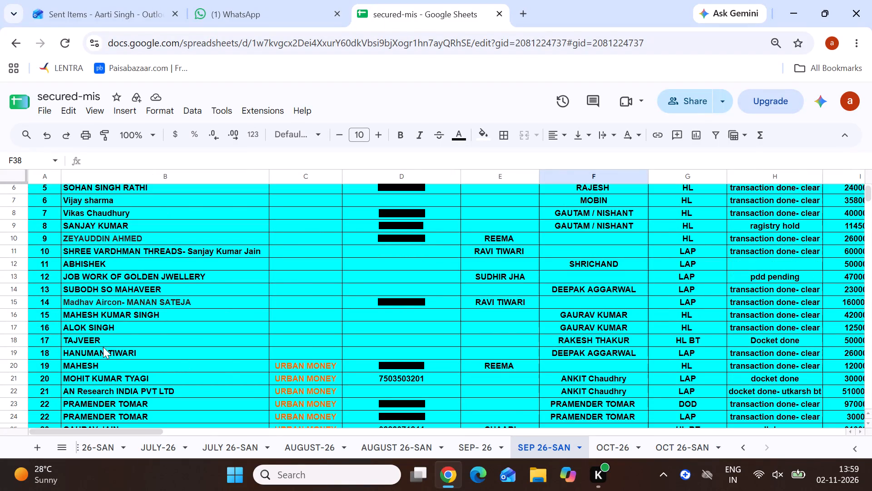